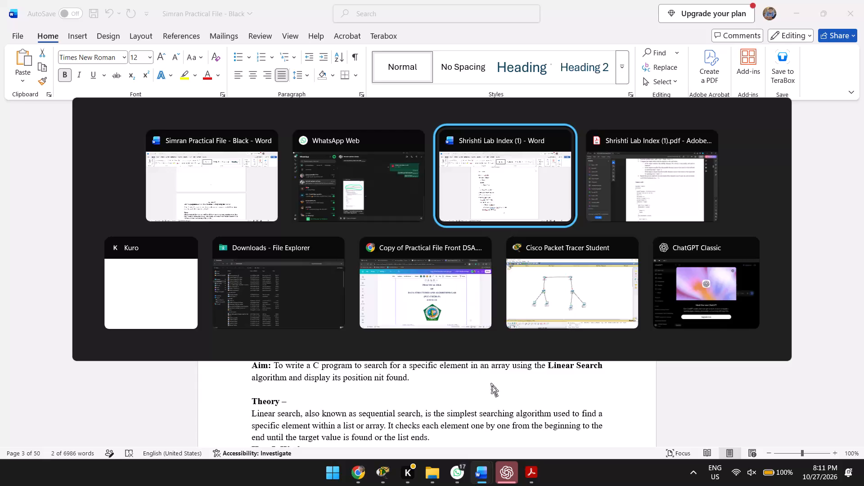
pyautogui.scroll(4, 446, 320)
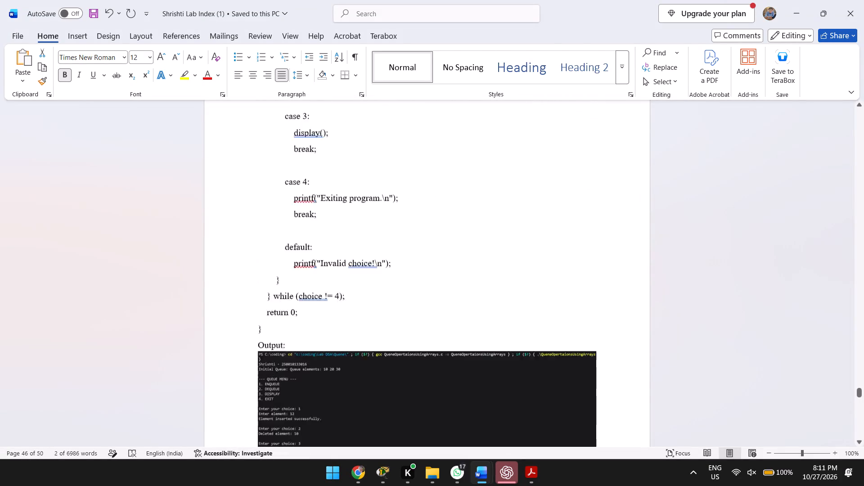
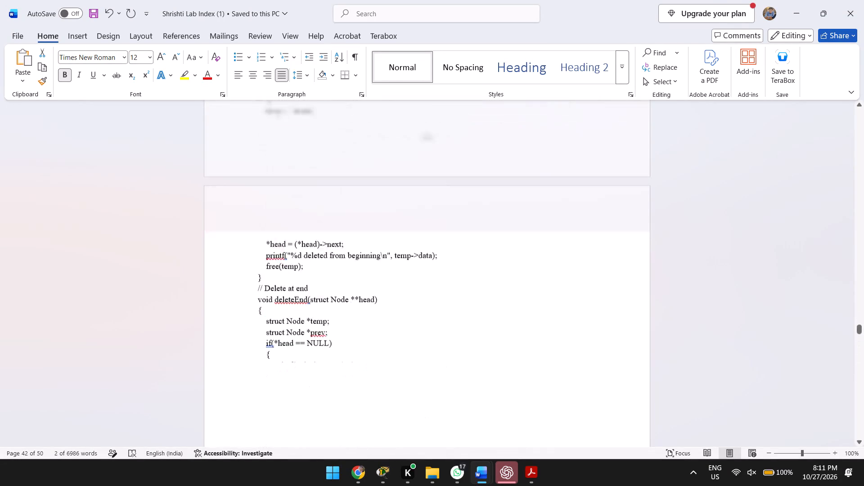
# Center the Program – 15 problem statement about queue operations using a linked list.
pyautogui.scroll(-10, 420, 346)
pyautogui.scroll(5, 420, 346)
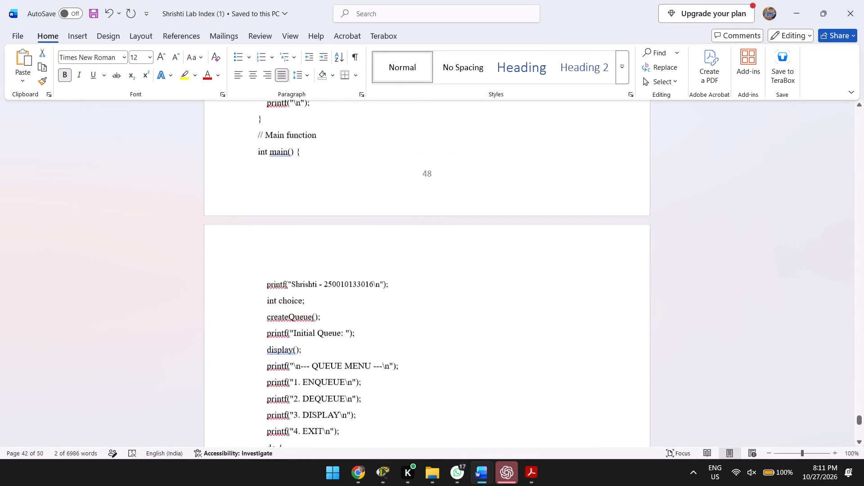
pyautogui.scroll(9, 420, 346)
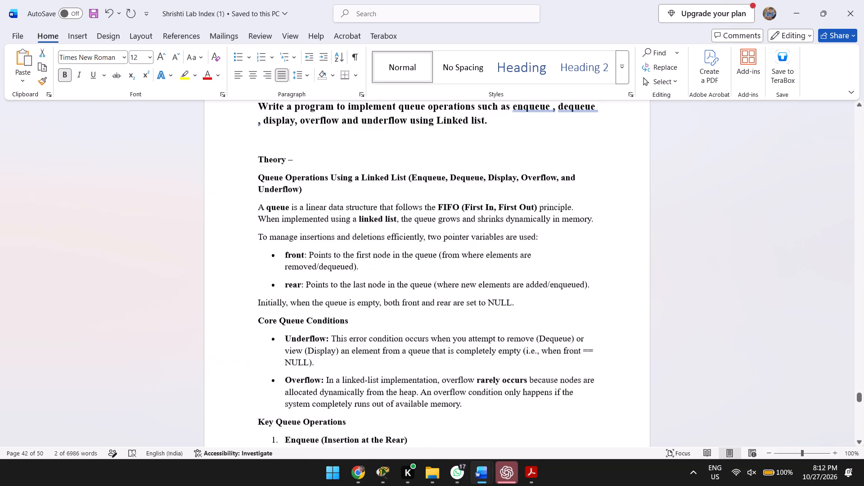
pyautogui.scroll(2, 420, 346)
pyautogui.scroll(-1, 420, 346)
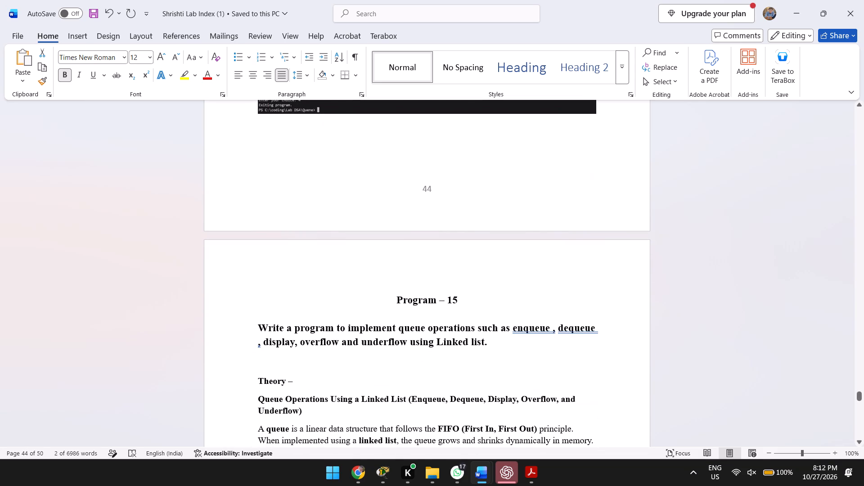
pyautogui.click(267, 327)
pyautogui.click(250, 78)
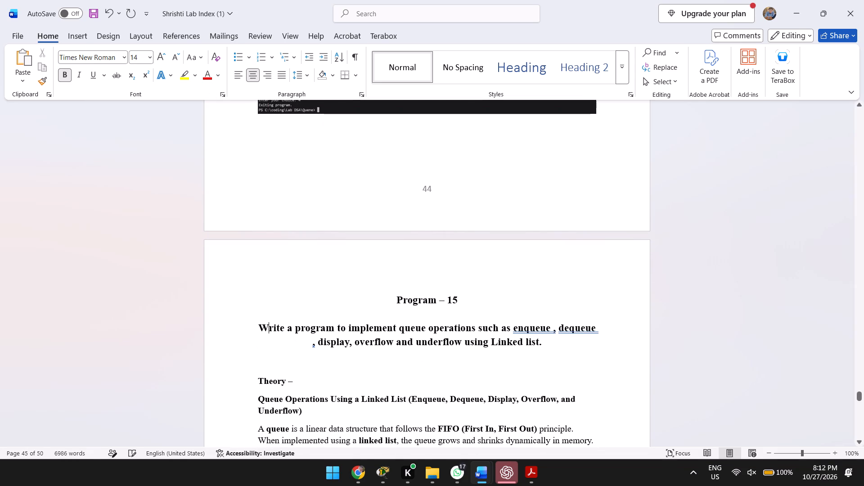
# Center the Program – 14 problem statement about queue operations using arrays.
pyautogui.scroll(5, 367, 231)
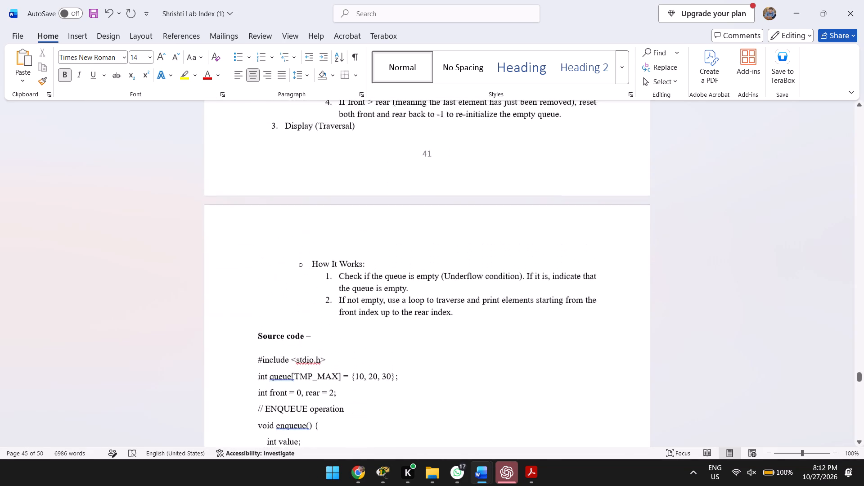
pyautogui.scroll(3, 367, 231)
pyautogui.scroll(-4, 367, 231)
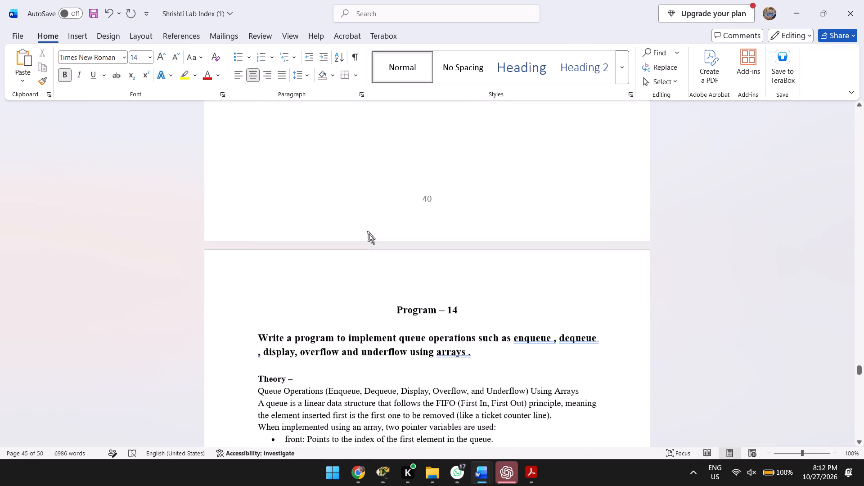
pyautogui.click(327, 336)
pyautogui.click(255, 75)
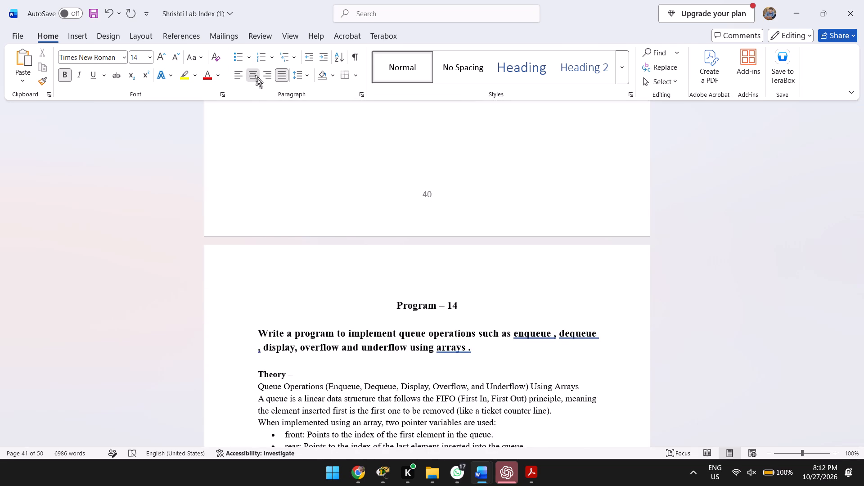
# Center the Program 13 title paragraph about stack operations using a linked list.
pyautogui.scroll(4, 343, 181)
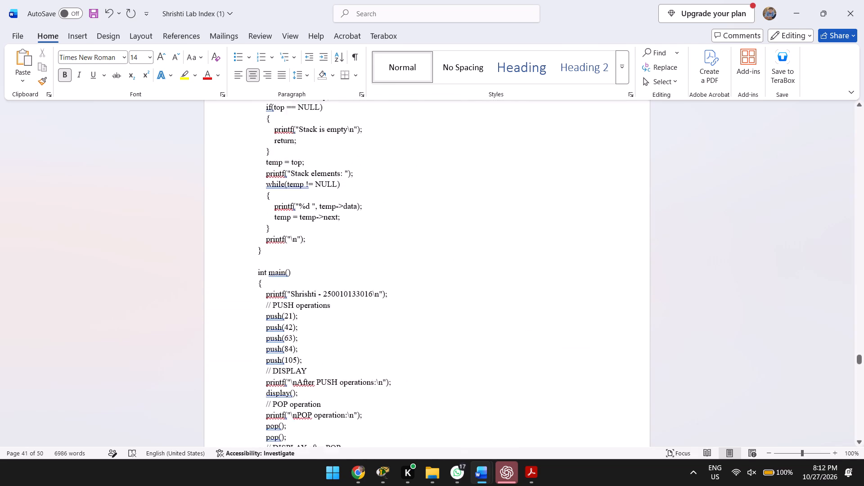
pyautogui.scroll(5, 343, 181)
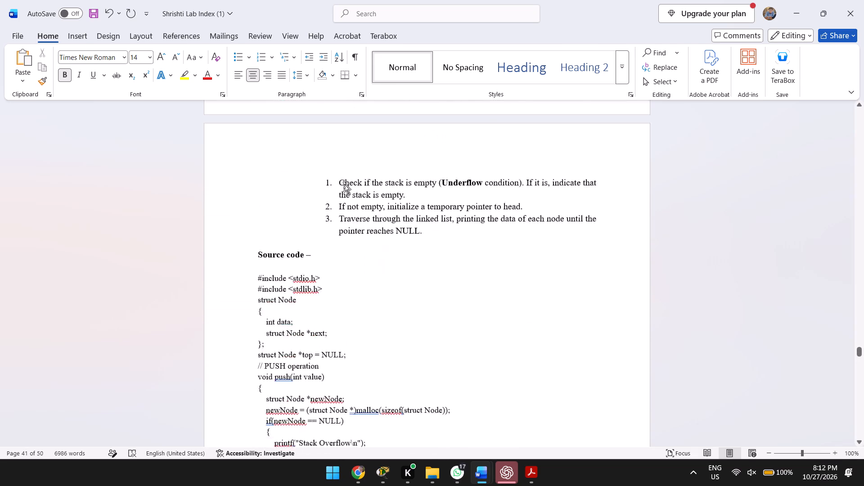
pyautogui.scroll(2, 343, 181)
pyautogui.click(343, 192)
pyautogui.click(327, 232)
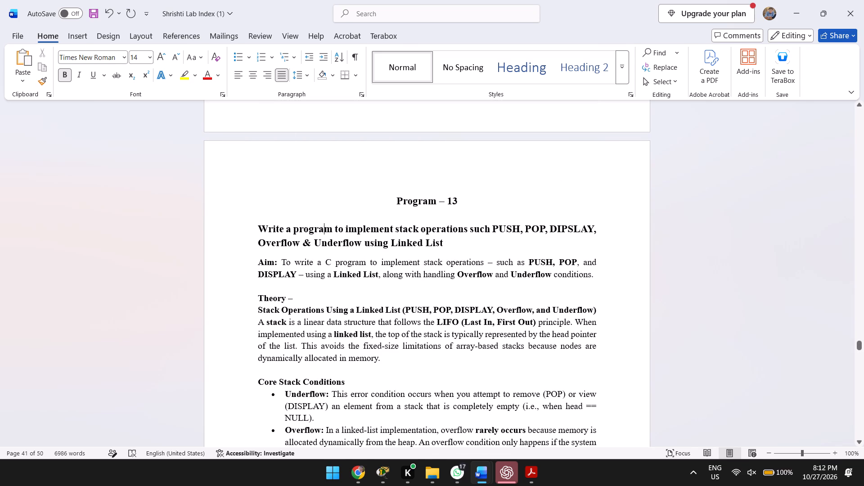
pyautogui.click(251, 76)
# Center the Program 12 title line "Program that performs deletion operations on a linked list including:".
pyautogui.scroll(1, 305, 167)
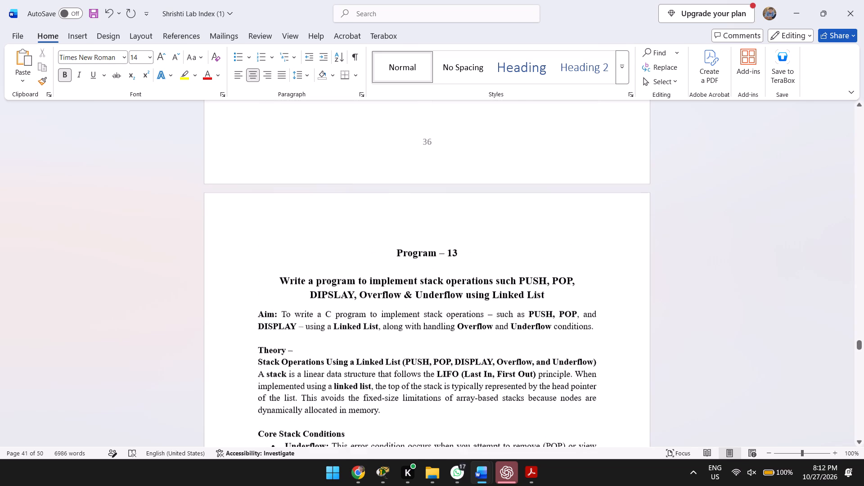
pyautogui.scroll(3, 382, 193)
pyautogui.rightClick(382, 193)
pyautogui.scroll(1, 382, 193)
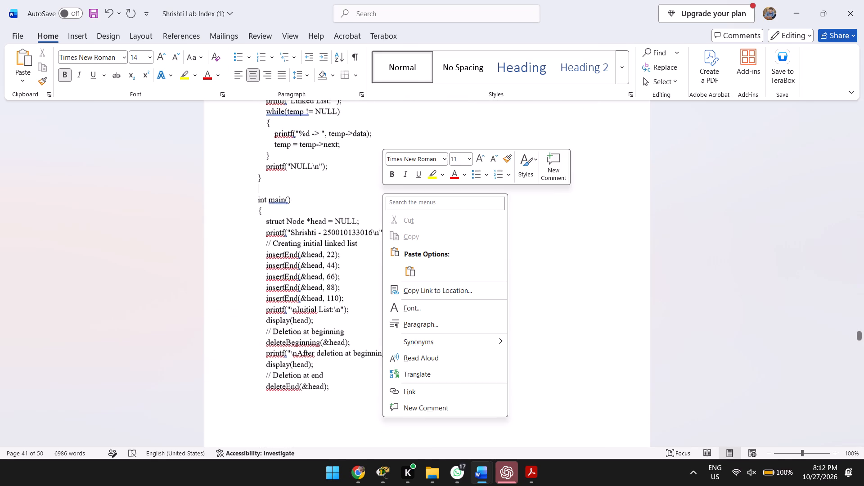
pyautogui.scroll(1, 382, 193)
pyautogui.click(359, 220)
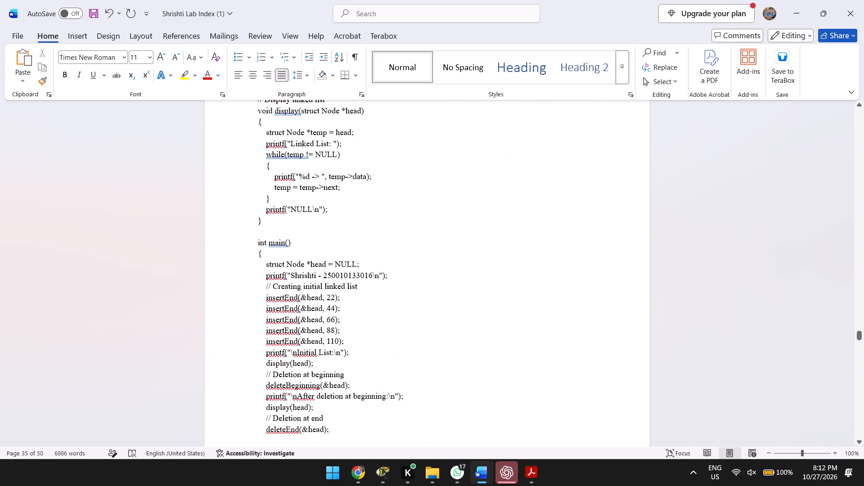
pyautogui.scroll(4, 359, 220)
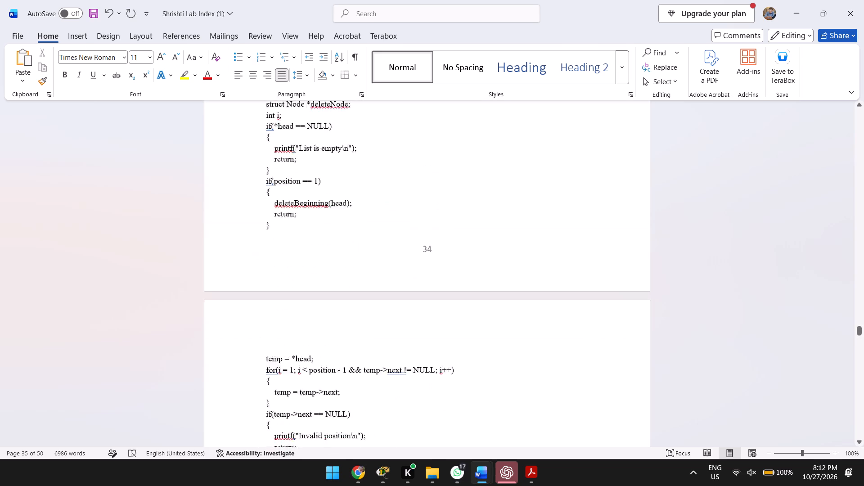
pyautogui.scroll(6, 359, 220)
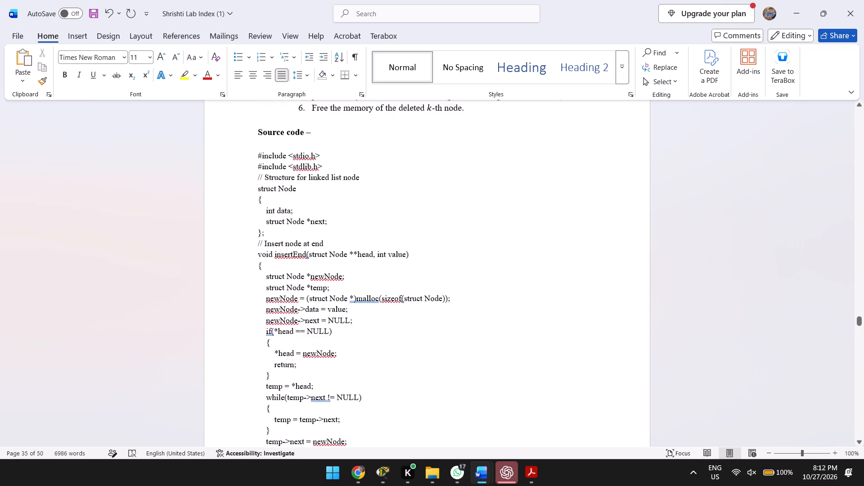
pyautogui.scroll(5, 359, 220)
pyautogui.scroll(-1, 359, 220)
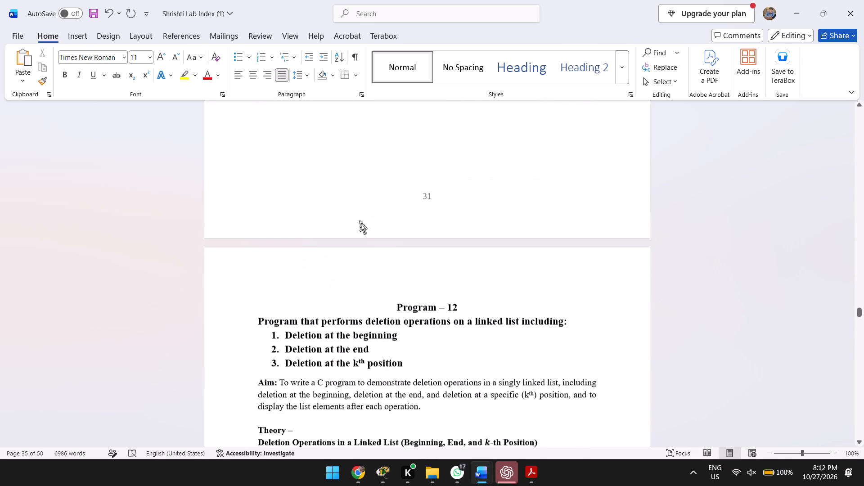
pyautogui.click(261, 312)
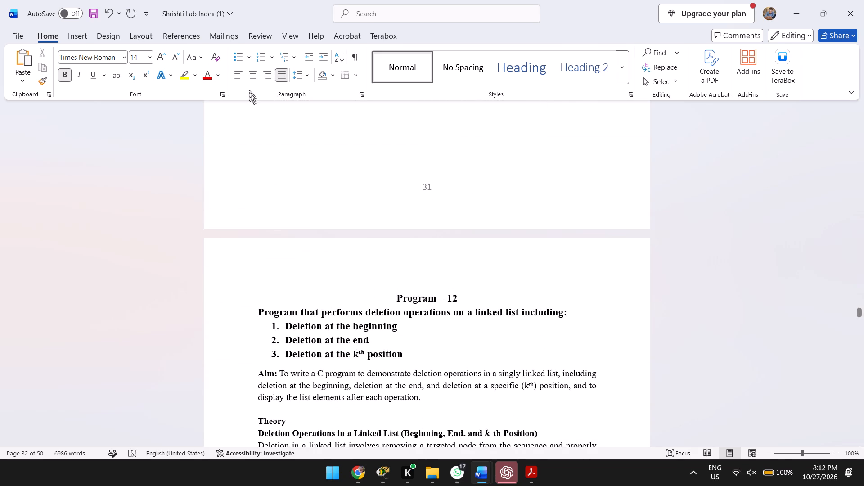
pyautogui.click(256, 72)
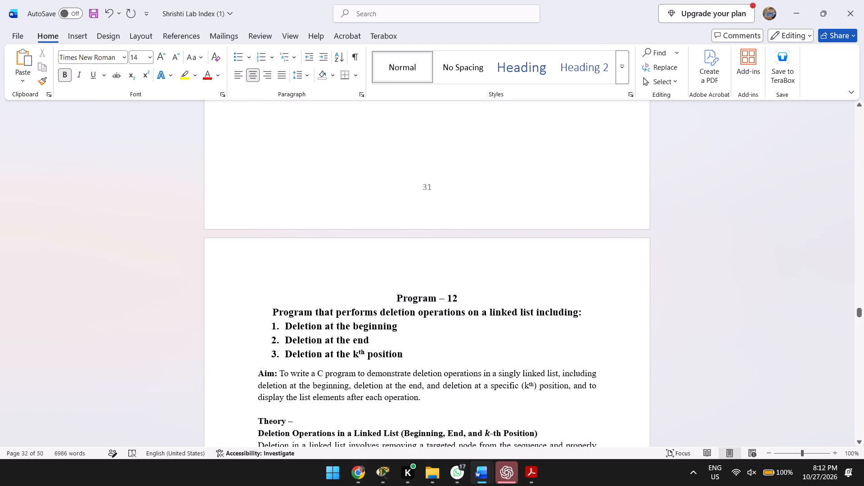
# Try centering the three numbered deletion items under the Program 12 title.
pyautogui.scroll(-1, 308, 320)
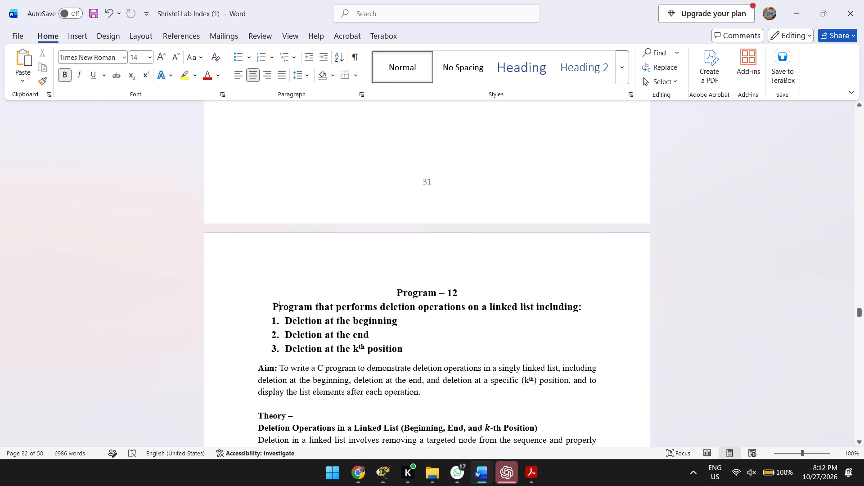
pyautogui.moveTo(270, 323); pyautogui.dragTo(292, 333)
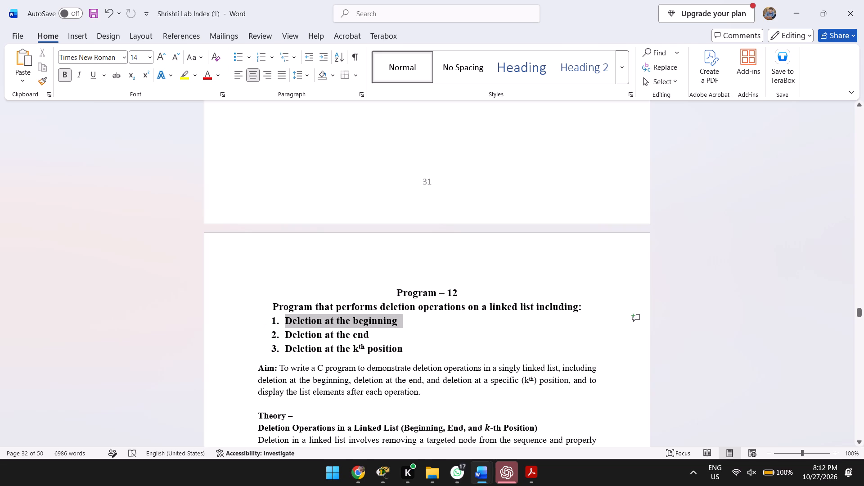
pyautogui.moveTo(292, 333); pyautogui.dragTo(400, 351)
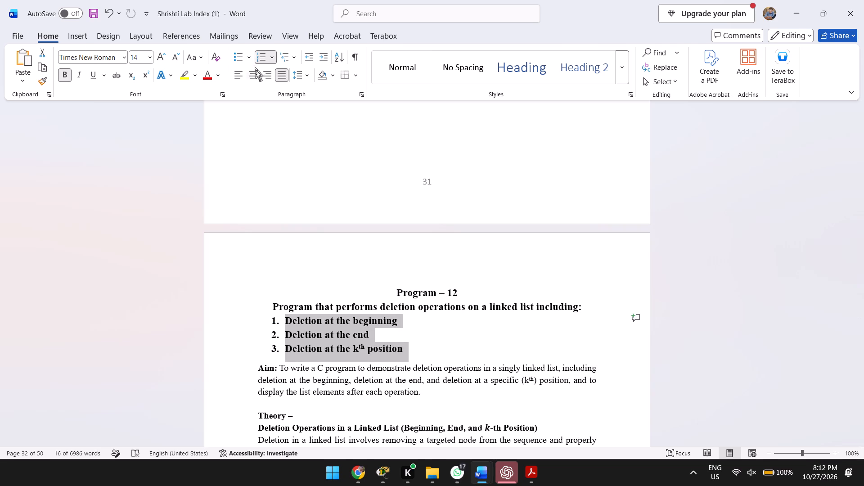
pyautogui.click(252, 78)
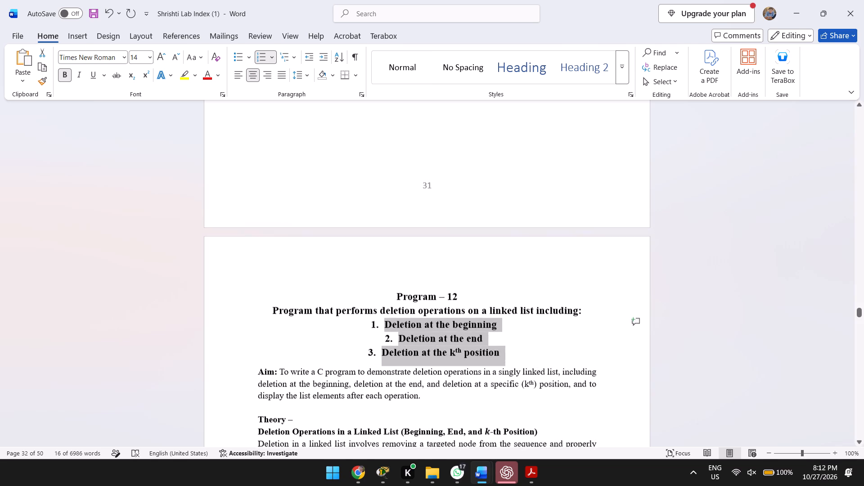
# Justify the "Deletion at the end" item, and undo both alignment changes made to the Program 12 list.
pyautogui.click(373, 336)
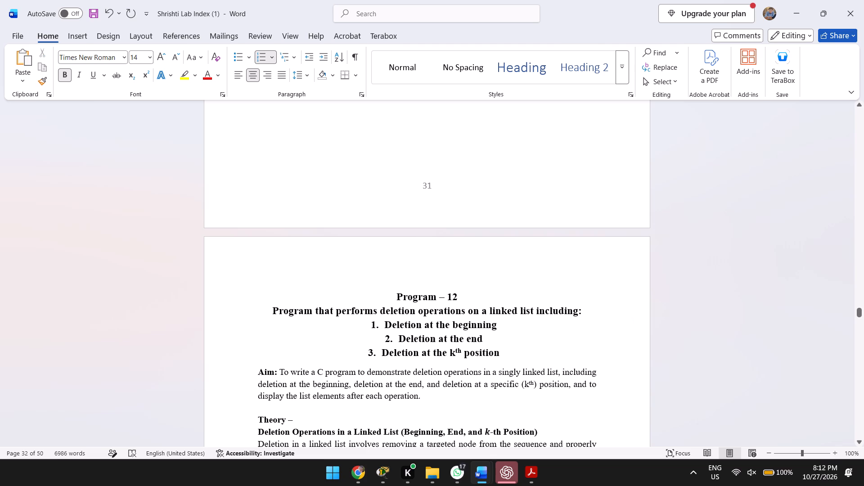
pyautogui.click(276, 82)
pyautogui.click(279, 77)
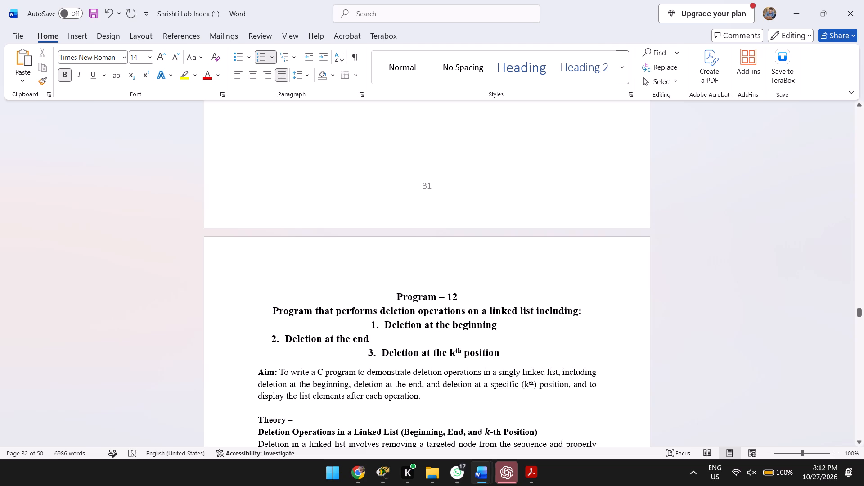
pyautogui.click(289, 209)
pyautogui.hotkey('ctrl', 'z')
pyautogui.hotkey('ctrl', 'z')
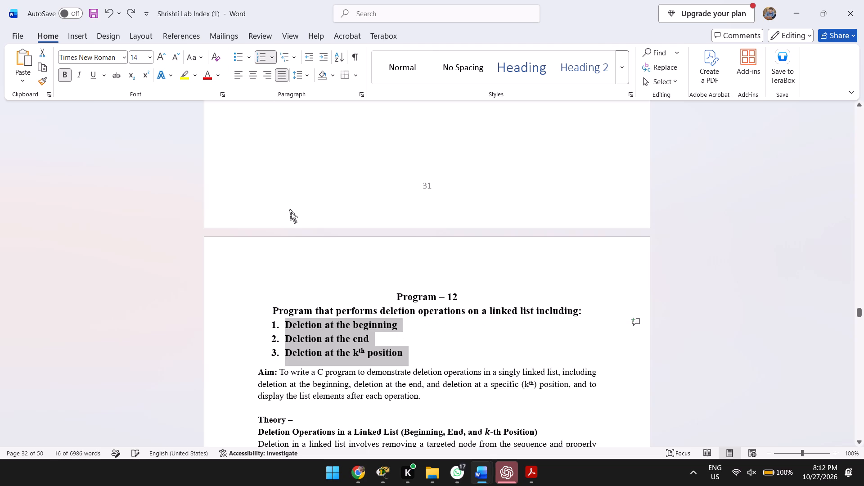
# Examine the title alignment of Program 11 and Program 10.
pyautogui.scroll(4, 292, 245)
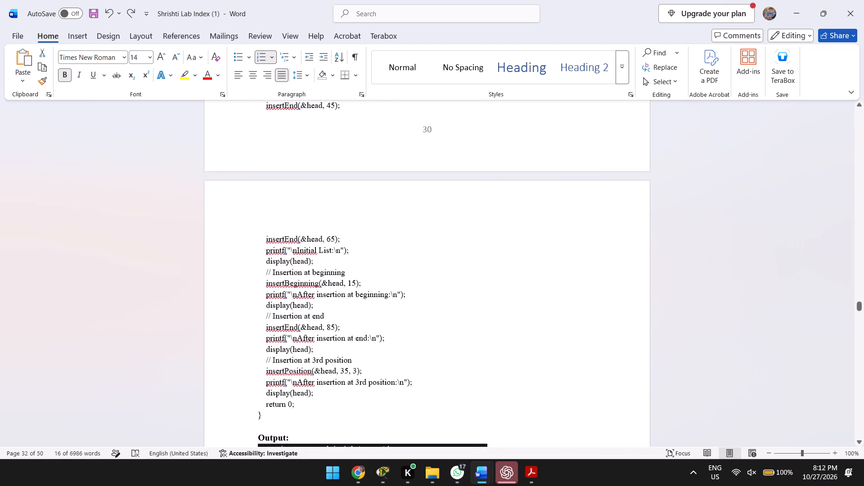
pyautogui.scroll(5, 292, 245)
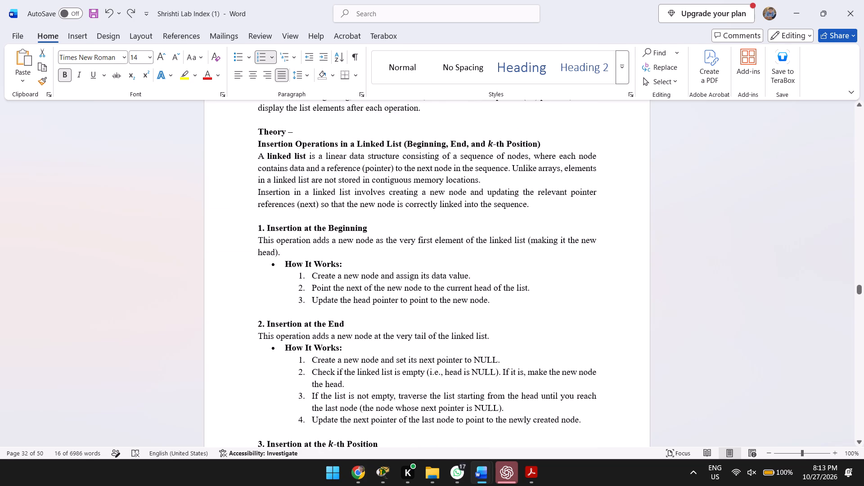
pyautogui.scroll(1, 292, 245)
pyautogui.scroll(1, 292, 282)
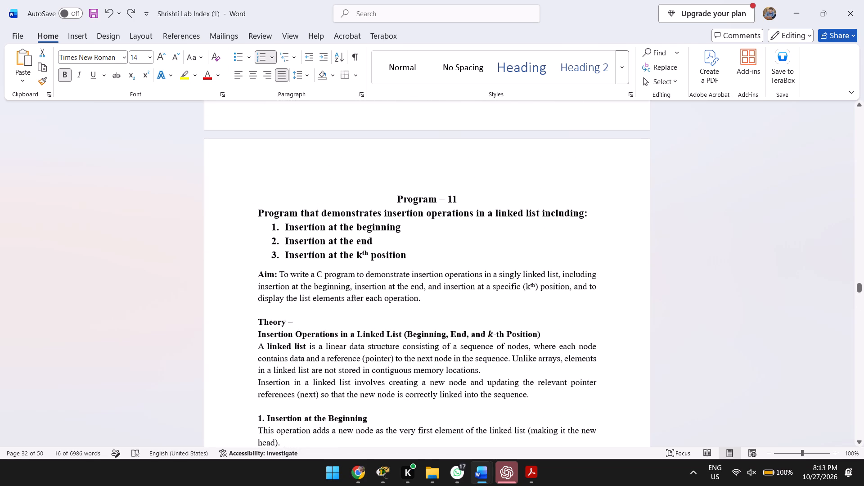
pyautogui.scroll(5, 289, 210)
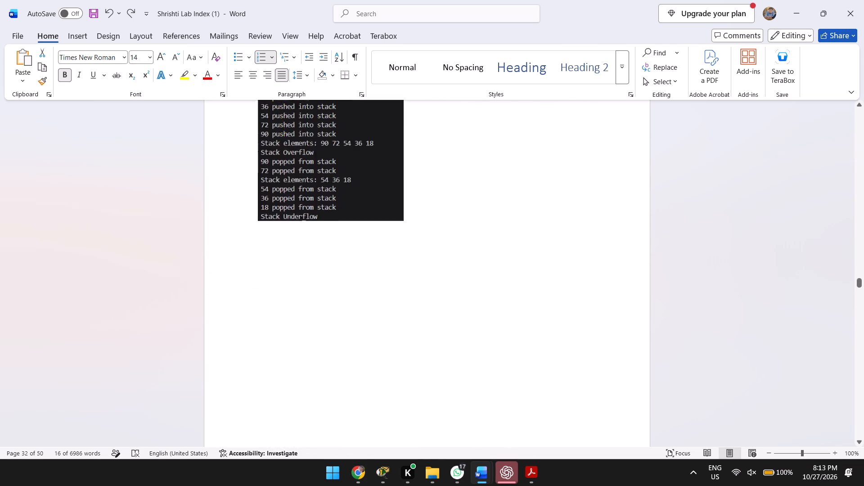
pyautogui.scroll(9, 289, 210)
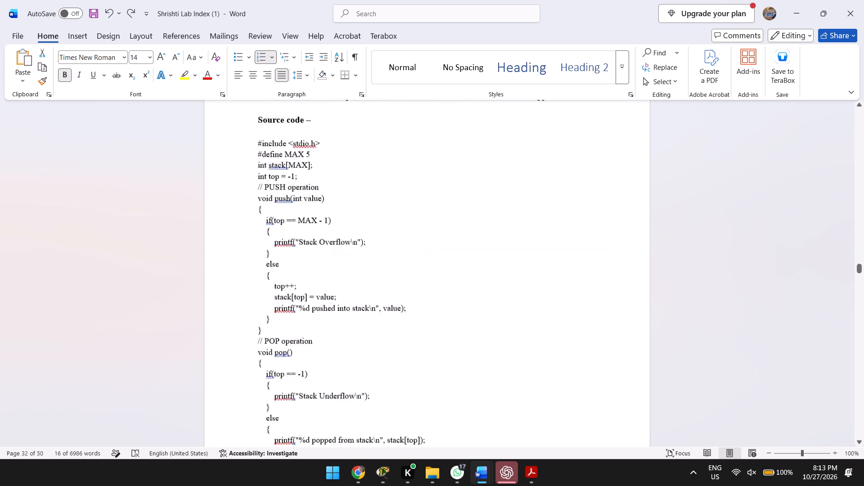
pyautogui.scroll(2, 289, 210)
pyautogui.scroll(-1, 289, 210)
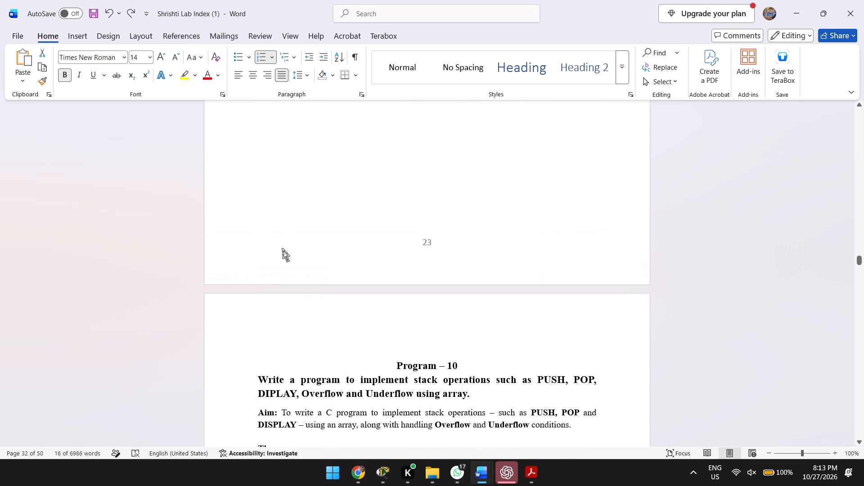
pyautogui.click(272, 386)
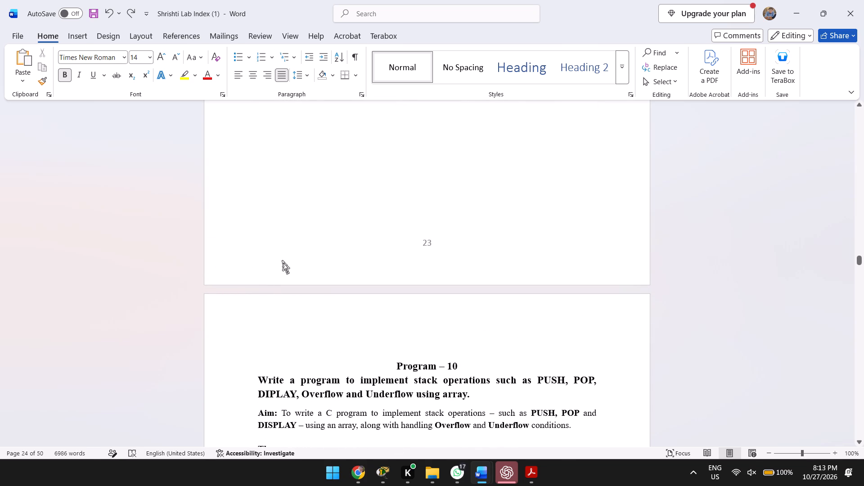
# Center the Program 9 title about the maximum and minimum elements in an array.
pyautogui.scroll(3, 282, 302)
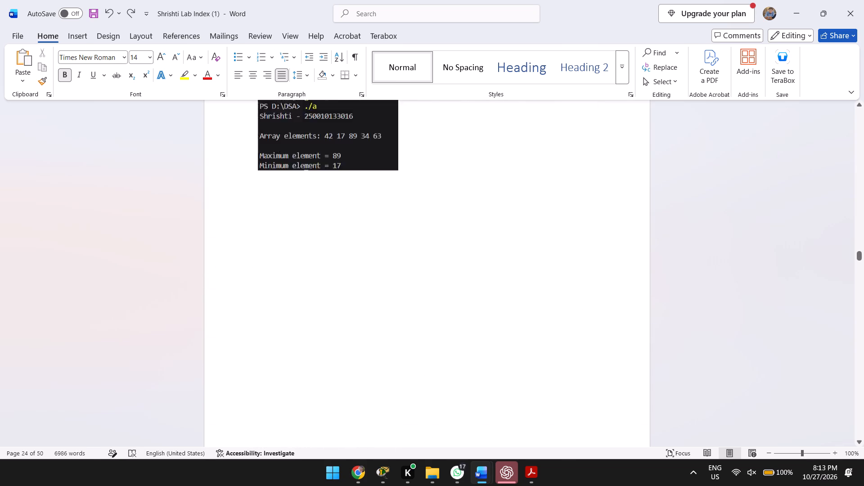
pyautogui.scroll(5, 282, 302)
pyautogui.scroll(-3, 282, 302)
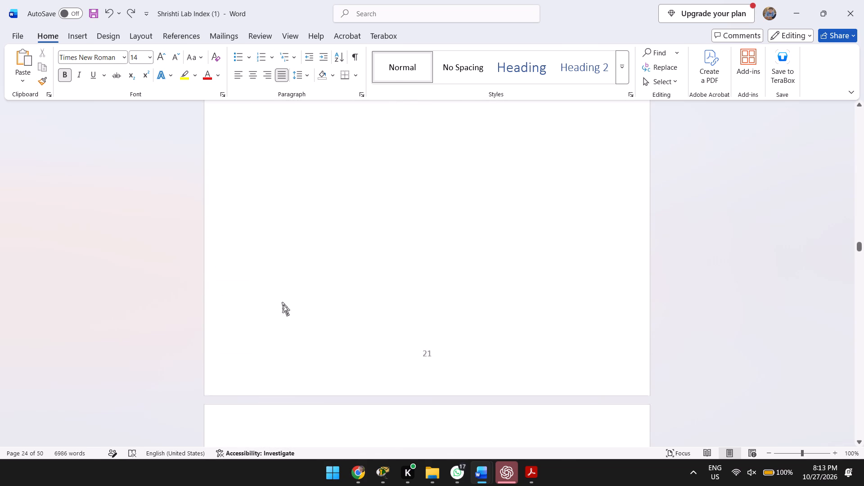
pyautogui.scroll(-2, 282, 302)
pyautogui.click(290, 324)
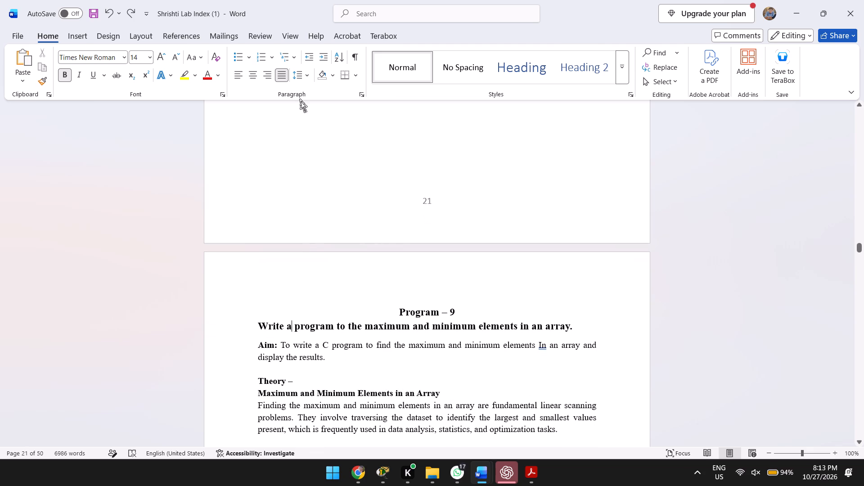
pyautogui.click(256, 74)
# Center the Program 8 title "Write a program to add two matrices using 2D Array.".
pyautogui.scroll(3, 307, 196)
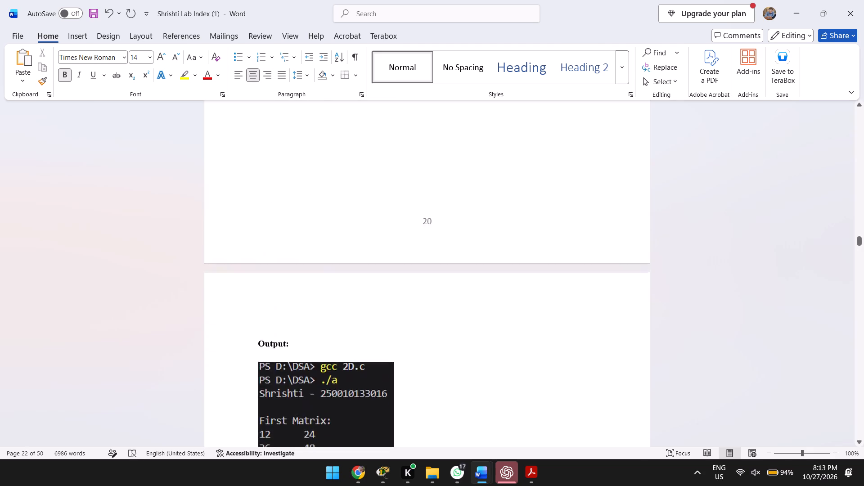
pyautogui.scroll(4, 307, 196)
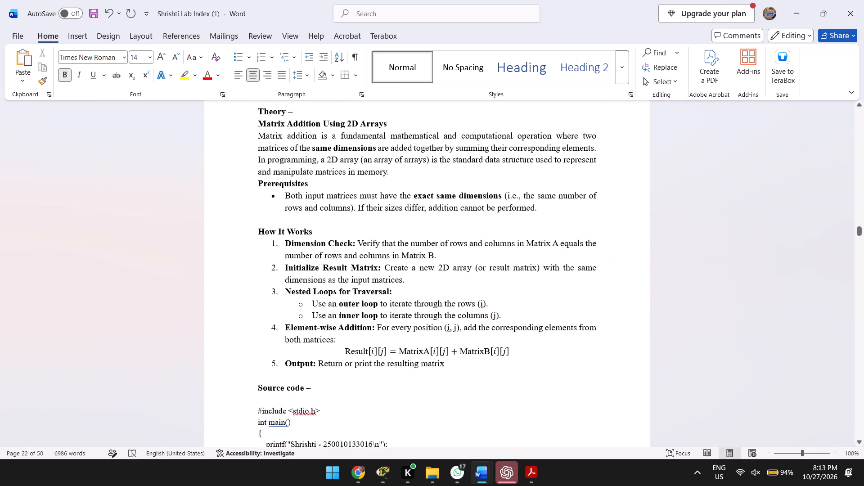
pyautogui.scroll(1, 307, 196)
pyautogui.click(299, 222)
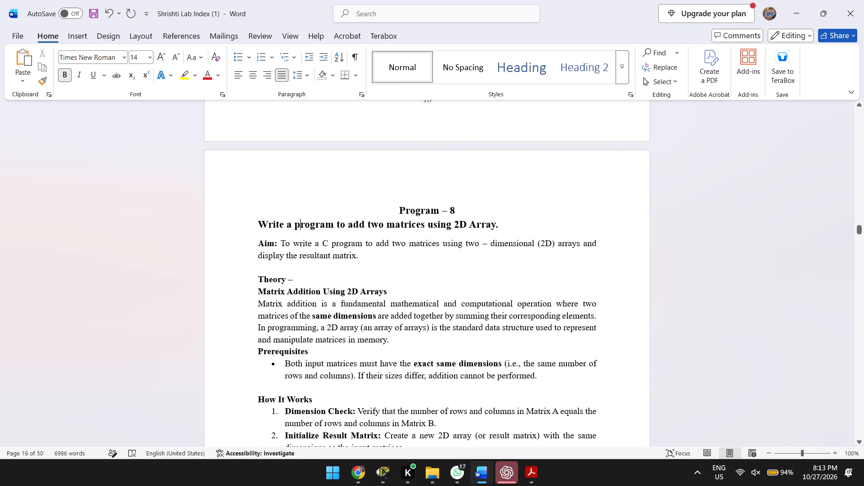
pyautogui.click(251, 76)
# Look through the pages before Program 8, from the Program 7 title back to the merge sort source code.
pyautogui.scroll(1, 295, 144)
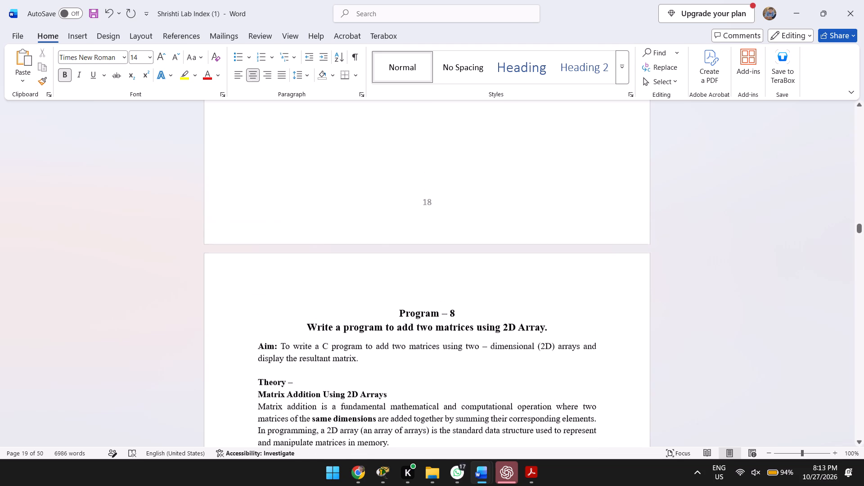
pyautogui.scroll(4, 295, 144)
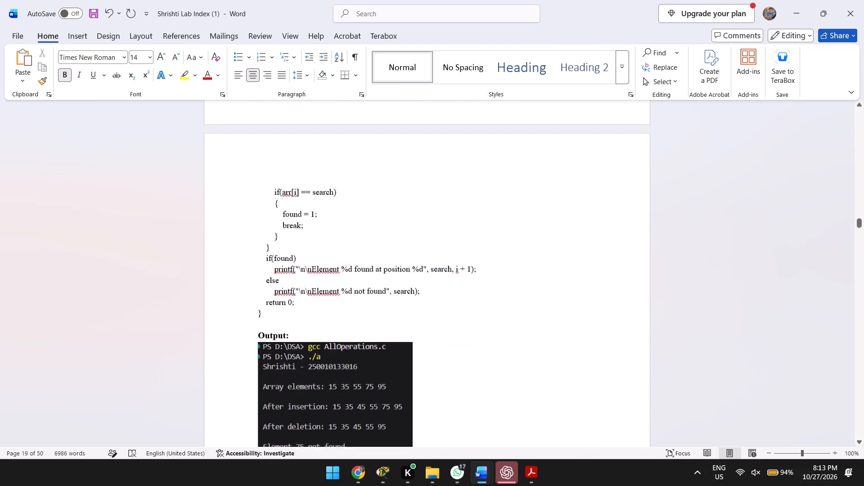
pyautogui.scroll(5, 295, 144)
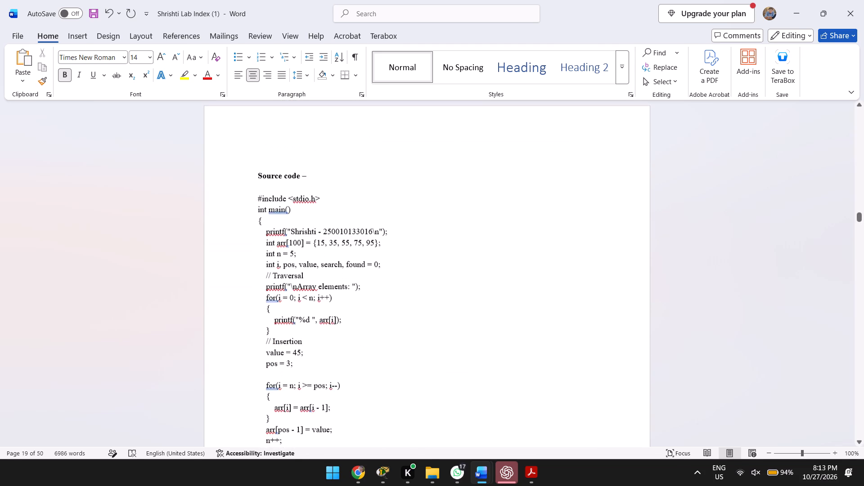
pyautogui.scroll(2, 295, 144)
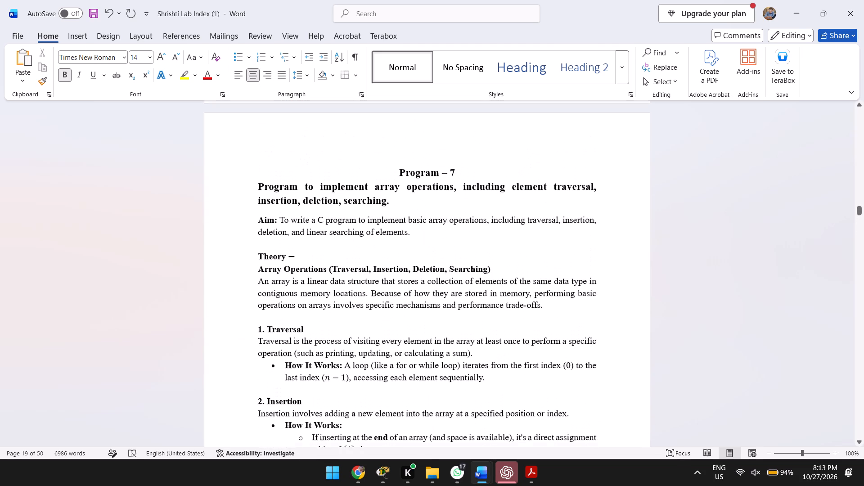
pyautogui.scroll(1, 295, 144)
pyautogui.scroll(4, 287, 204)
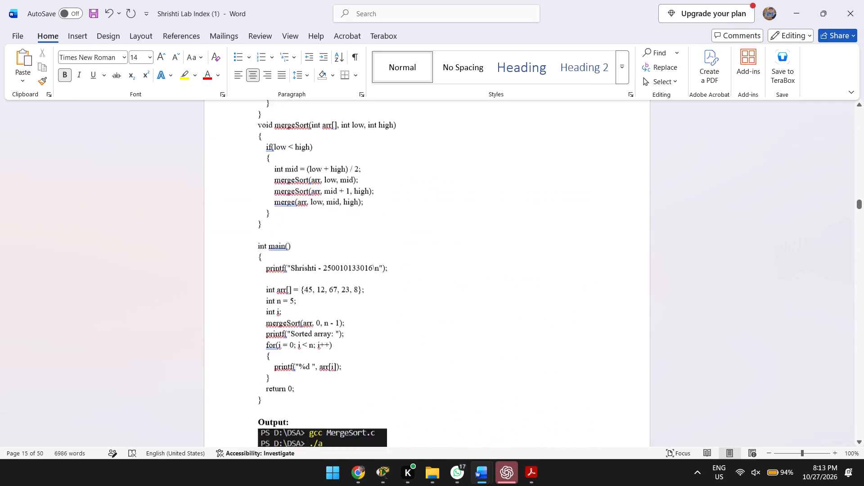
pyautogui.scroll(2, 287, 204)
pyautogui.rightClick(287, 204)
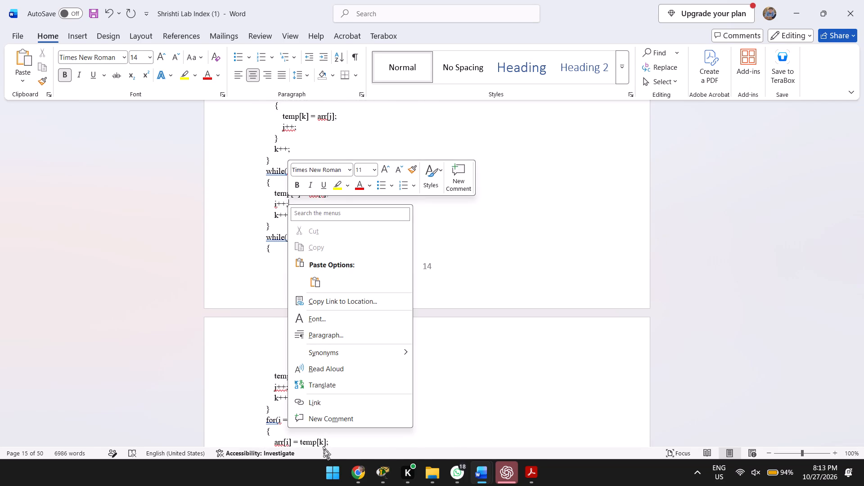
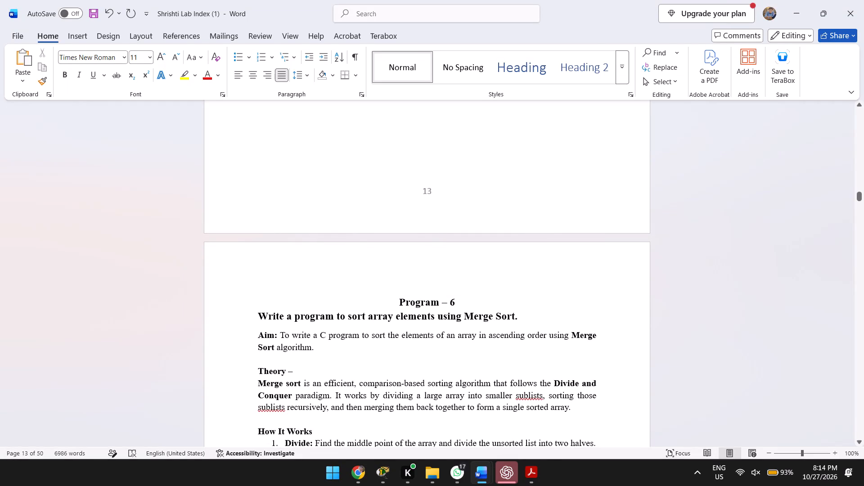
# Delete the statement "Write a program to search an element in an array using liner search." and its line under the Program – 1 heading.
pyautogui.click(521, 315)
pyautogui.scroll(1, 521, 315)
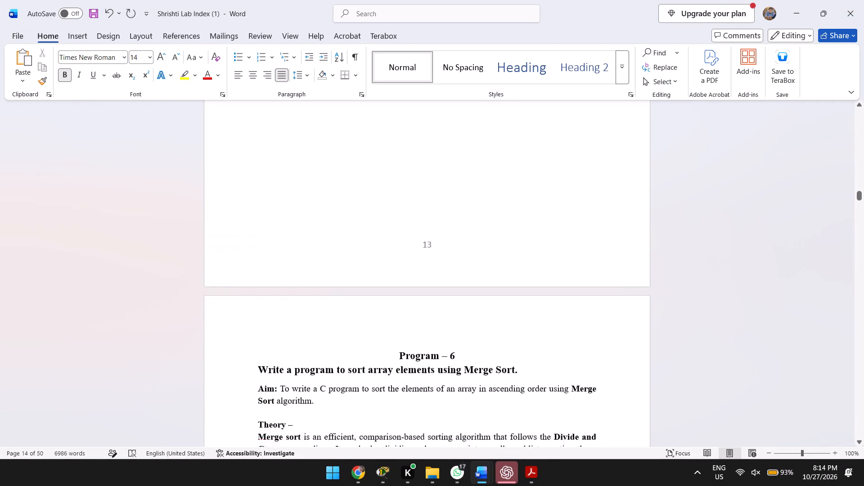
pyautogui.scroll(2, 521, 315)
pyautogui.scroll(-2, 521, 315)
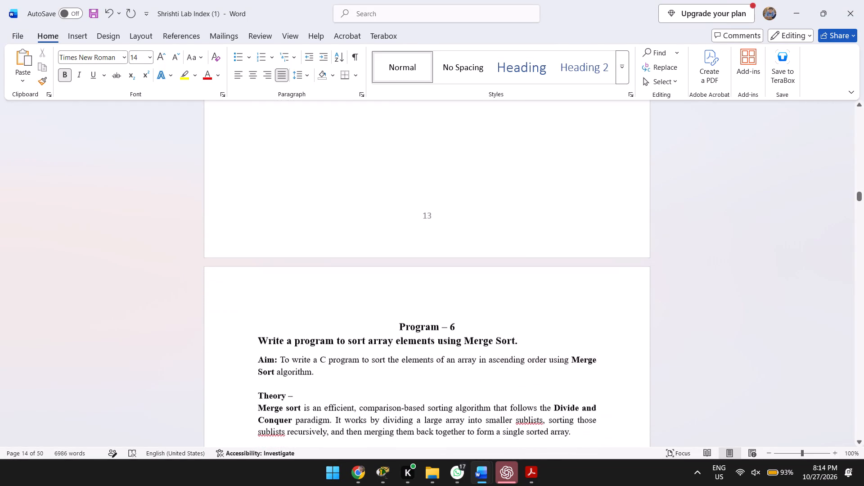
pyautogui.scroll(18, 521, 315)
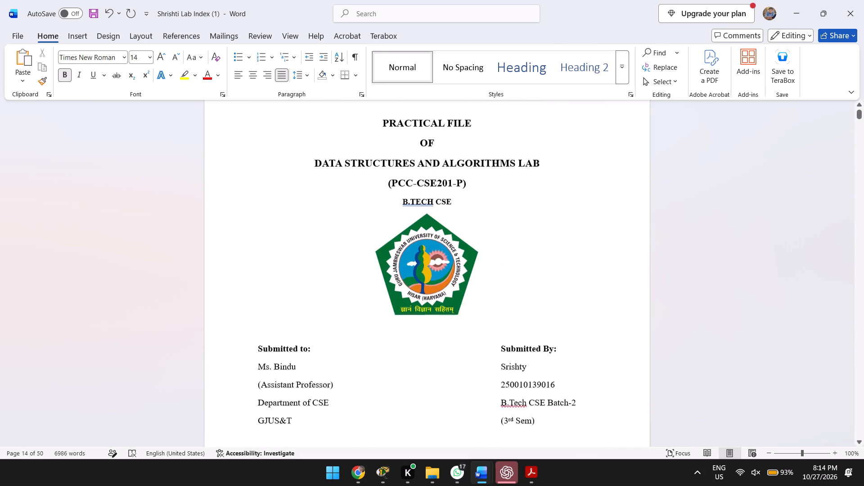
pyautogui.scroll(-8, 521, 315)
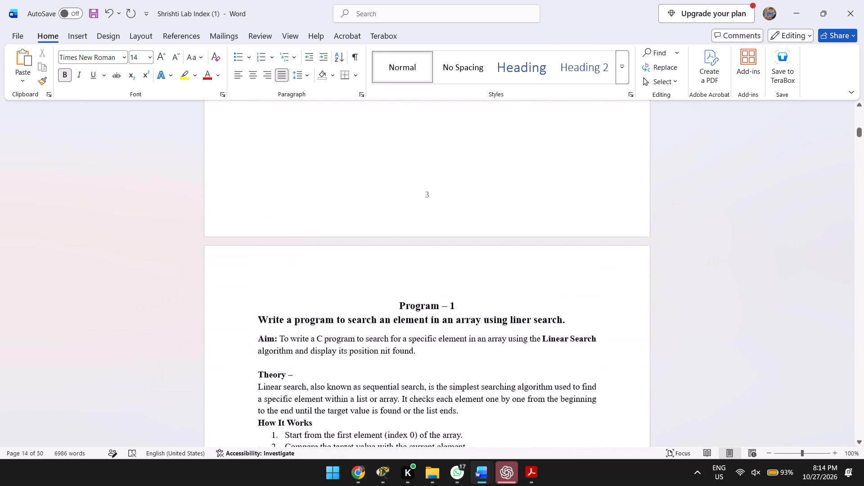
pyautogui.scroll(-1, 521, 315)
pyautogui.click(562, 275)
pyautogui.click(570, 277)
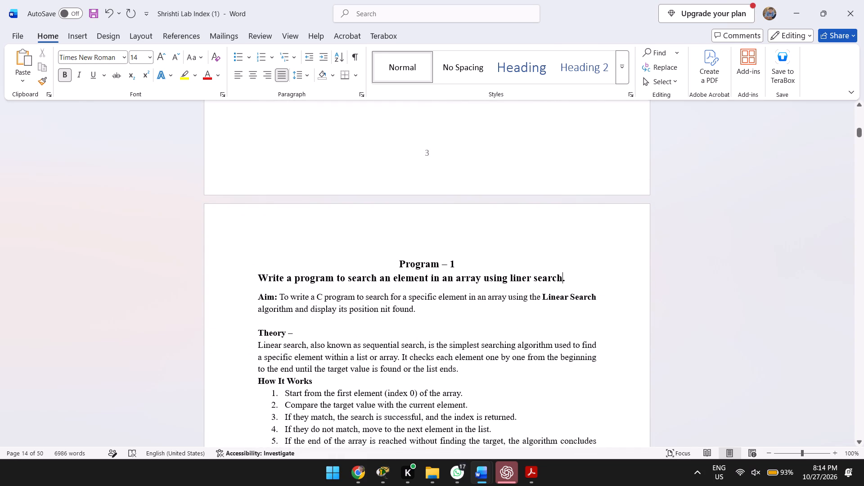
pyautogui.hotkey('ctrl', 'BackSpace')
pyautogui.hotkey('ctrl', 'BackSpace')
pyautogui.hotkey('ctrl', 'BackSpace')
pyautogui.hotkey('ctrl', 'BackSpace')
pyautogui.hotkey('ctrl', 'BackSpace')
pyautogui.hotkey('ctrl', 'BackSpace')
pyautogui.hotkey('ctrl', 'BackSpace')
pyautogui.hotkey('ctrl', 'BackSpace')
pyautogui.hotkey('ctrl', 'BackSpace')
pyautogui.hotkey('ctrl', 'BackSpace')
pyautogui.hotkey('ctrl', 'BackSpace')
pyautogui.hotkey('ctrl', 'BackSpace')
pyautogui.hotkey('ctrl', 'BackSpace')
pyautogui.hotkey('ctrl', 'BackSpace')
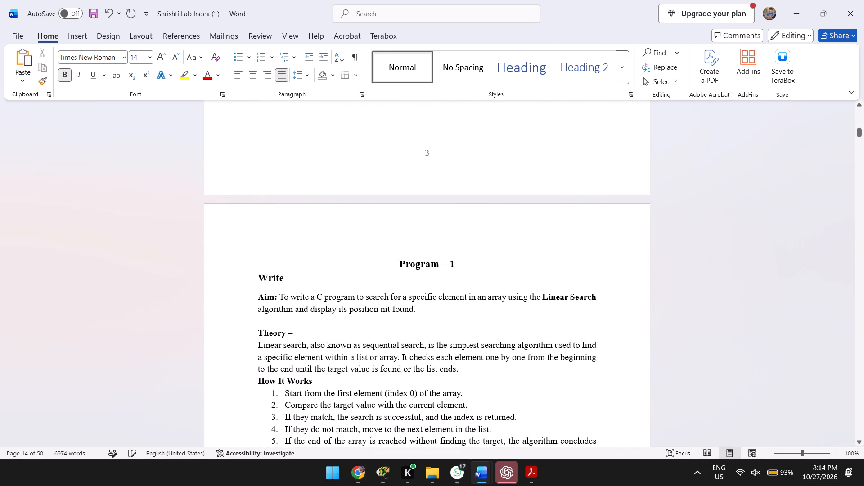
pyautogui.press('BackSpace')
# Make the whole Aim paragraph of Program 1 bold.
pyautogui.press('Down')
pyautogui.press('Down')
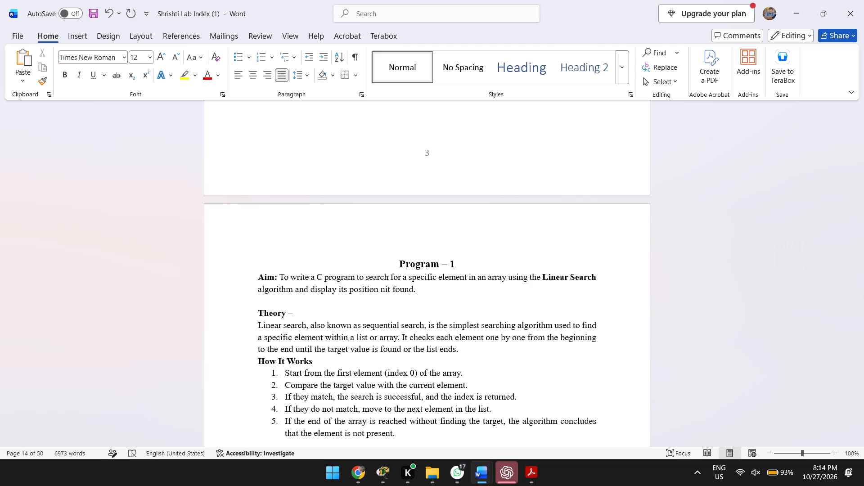
pyautogui.hotkey('ctrl', 'shift', 'Up')
pyautogui.hotkey('ctrl', 'b')
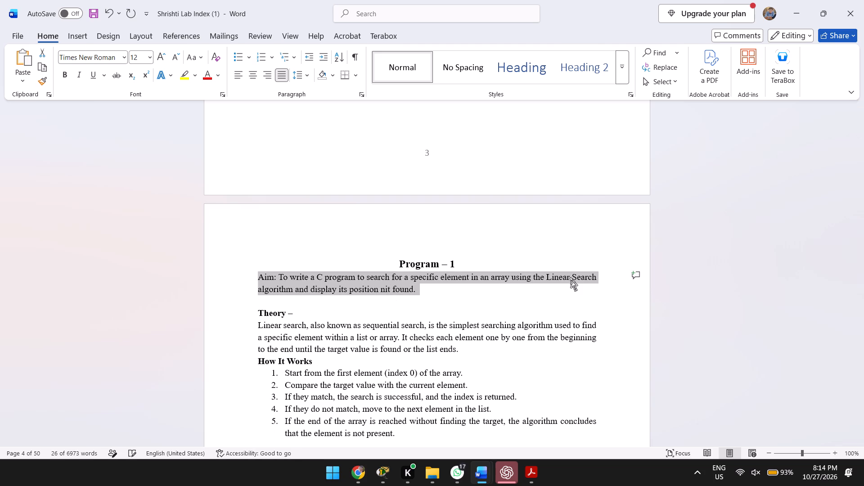
pyautogui.hotkey('ctrl', 'b')
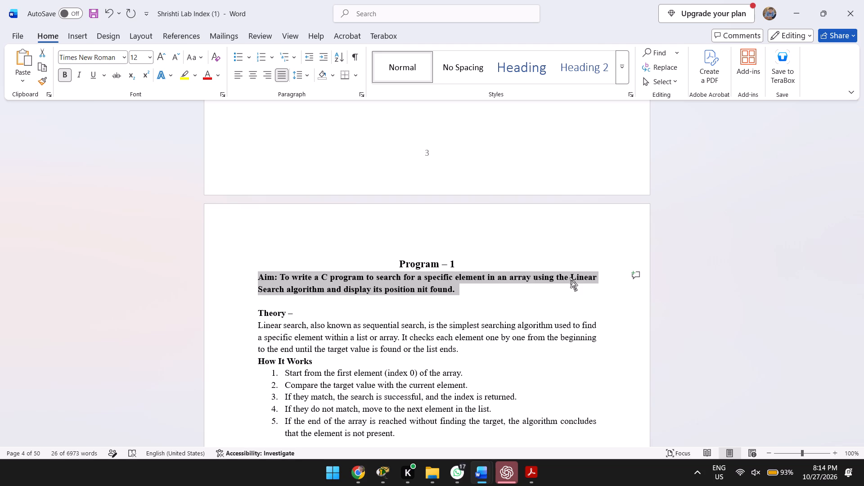
# Correct "nit found" to "not found" in the Program 1 Aim paragraph.
pyautogui.press('Down')
pyautogui.press('Left')
pyautogui.press('Left')
pyautogui.press('Left')
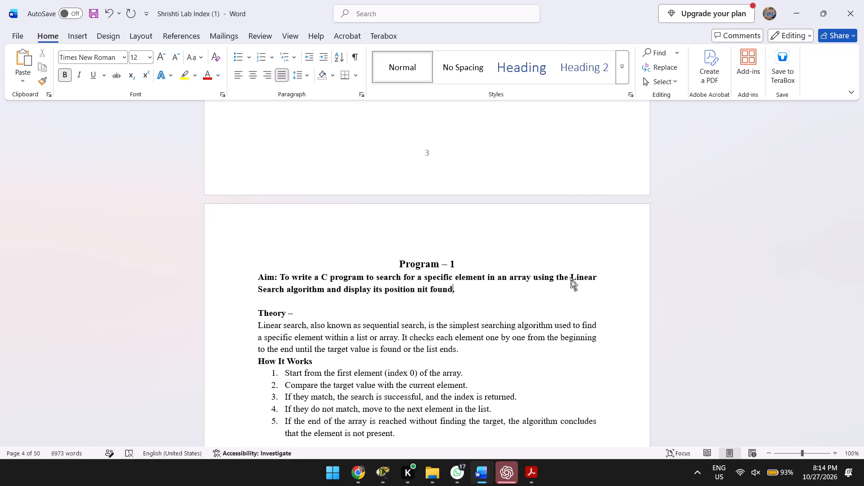
pyautogui.press('Left')
pyautogui.press('Left')
pyautogui.press('Left')
pyautogui.press('Left')
pyautogui.press('Left')
pyautogui.press('Left')
pyautogui.press('BackSpace')
pyautogui.press('o')
# Remove the blank page between the Program 1 output screenshot and the Program 2 heading.
pyautogui.scroll(-1, 570, 277)
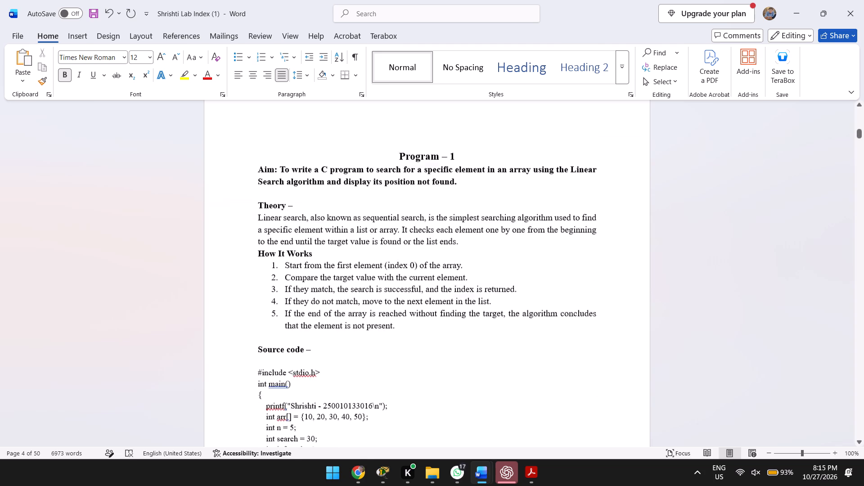
pyautogui.scroll(-4, 570, 277)
pyautogui.scroll(1, 570, 277)
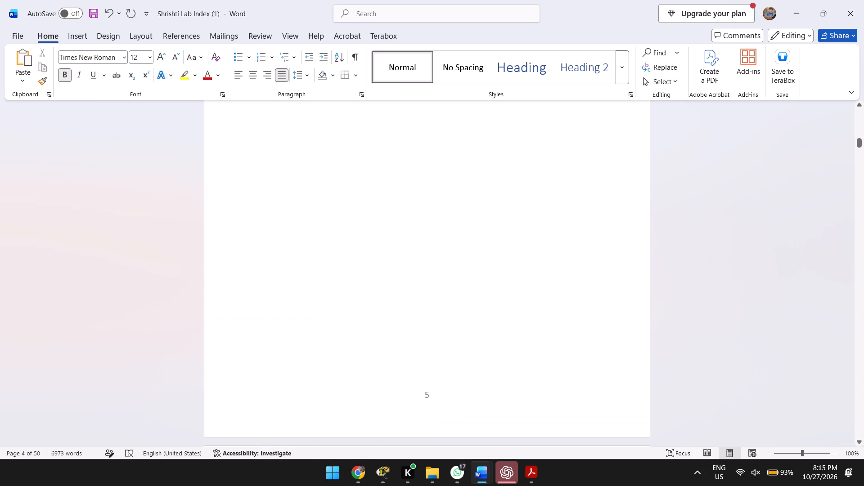
pyautogui.scroll(1, 570, 277)
pyautogui.scroll(1, 522, 325)
pyautogui.click(504, 301)
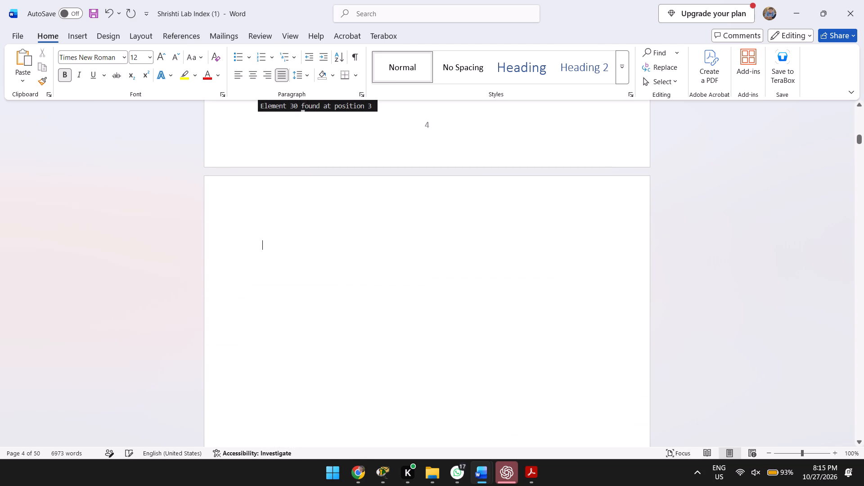
pyautogui.press('BackSpace')
pyautogui.scroll(-1, 504, 301)
pyautogui.press('BackSpace')
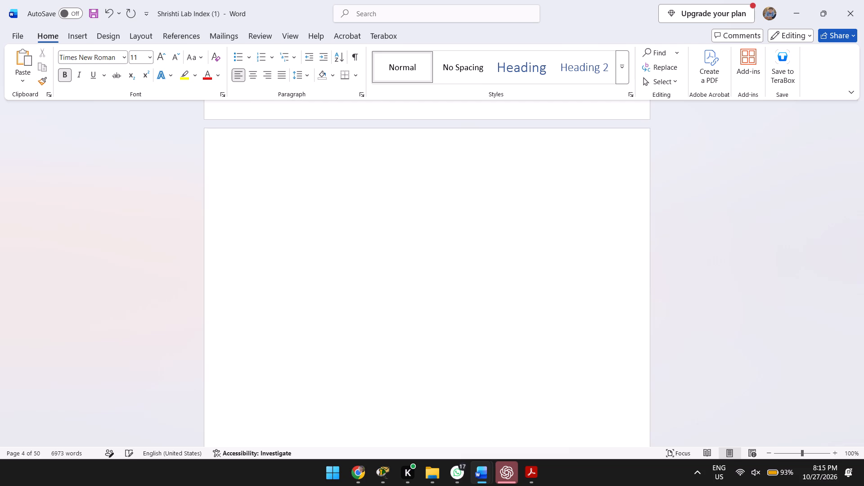
pyautogui.scroll(1, 504, 301)
pyautogui.press('BackSpace')
pyautogui.press('BackSpace')
pyautogui.scroll(1, 504, 301)
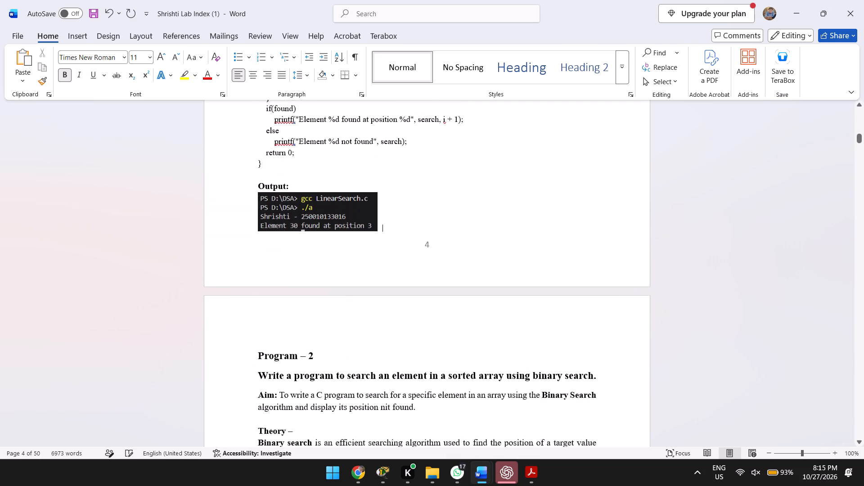
# Center the "Program – 2" heading.
pyautogui.click(404, 347)
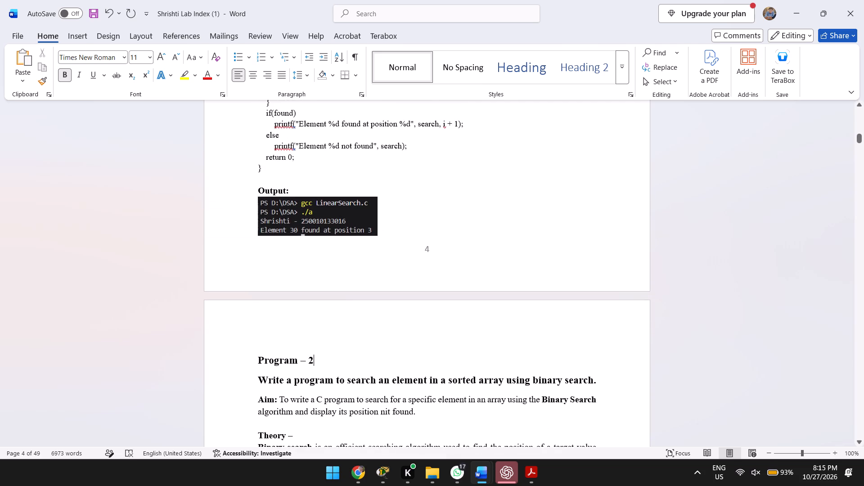
pyautogui.press('Up')
pyautogui.press('Down')
pyautogui.press('Left')
pyautogui.hotkey('ctrl', 'Left')
pyautogui.click(253, 72)
# Delete the statement "Write a program to search an element in a sorted array using binary search." and its line under the Program – 2 heading.
pyautogui.scroll(-1, 328, 272)
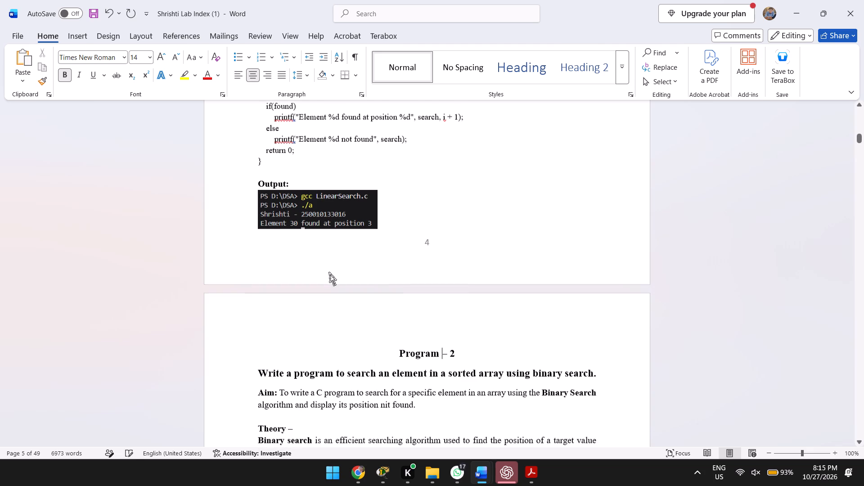
pyautogui.scroll(-1, 328, 272)
pyautogui.press('Down')
pyautogui.hotkey('ctrl', 'Right')
pyautogui.hotkey('ctrl', 'Right')
pyautogui.hotkey('ctrl', 'Right')
pyautogui.hotkey('ctrl', 'Right')
pyautogui.hotkey('ctrl', 'Right')
pyautogui.hotkey('ctrl', 'Right')
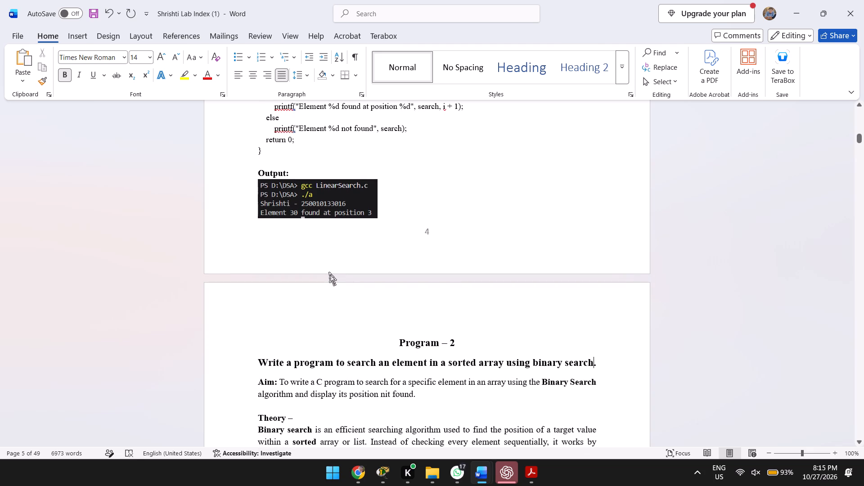
pyautogui.hotkey('ctrl', 'Right')
pyautogui.hotkey('ctrl', 'BackSpace')
pyautogui.hotkey('ctrl', 'BackSpace')
pyautogui.hotkey('ctrl', 'BackSpace')
pyautogui.hotkey('ctrl', 'BackSpace')
pyautogui.hotkey('ctrl', 'BackSpace')
pyautogui.hotkey('ctrl', 'BackSpace')
pyautogui.hotkey('ctrl', 'BackSpace')
pyautogui.hotkey('ctrl', 'BackSpace')
pyautogui.hotkey('ctrl', 'BackSpace')
pyautogui.hotkey('ctrl', 'BackSpace')
pyautogui.hotkey('ctrl', 'BackSpace')
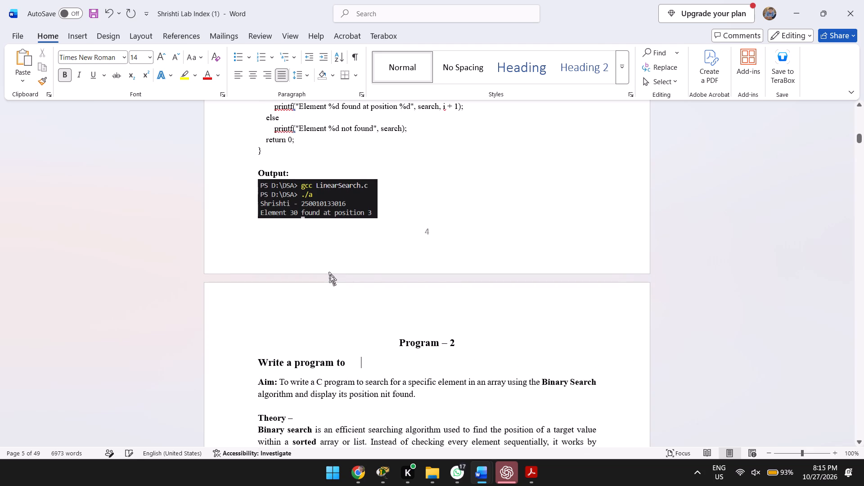
pyautogui.hotkey('ctrl', 'BackSpace')
pyautogui.hotkey('ctrl', 'BackSpace')
pyautogui.hotkey('ctrl', 'BackSpace')
pyautogui.hotkey('ctrl', 'BackSpace')
pyautogui.press('BackSpace')
# Make the whole Aim paragraph of Program 2 bold.
pyautogui.press('Down')
pyautogui.press('Up')
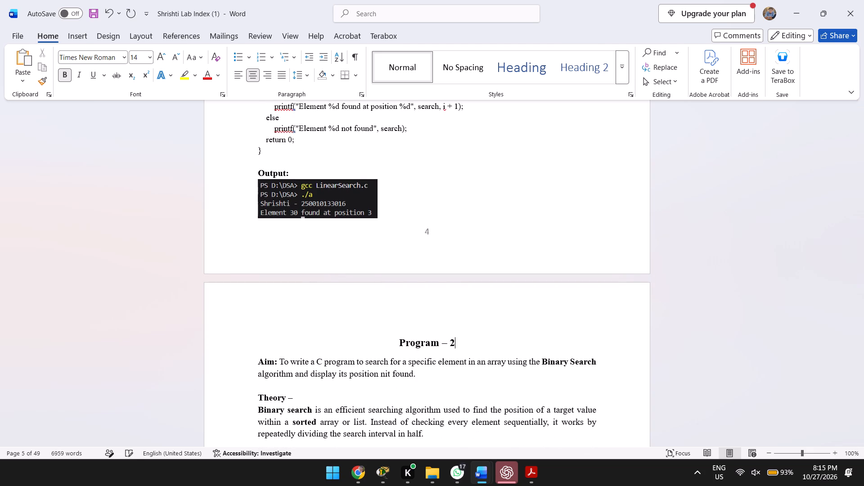
pyautogui.press('Down')
pyautogui.press('Down')
pyautogui.hotkey('ctrl', 'shift', 'Up')
pyautogui.hotkey('ctrl', 'b')
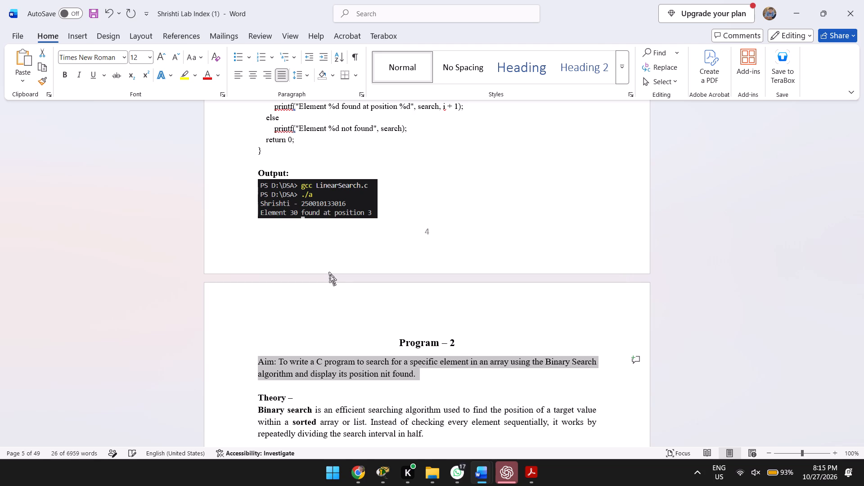
pyautogui.hotkey('ctrl', 'b')
pyautogui.keyDown('ctrl'); pyautogui.click(328, 272); pyautogui.keyUp('ctrl')
# Delete the statement "Write a program to sort array elements using Bubble Sort." and its line under the Program – 3 heading.
pyautogui.scroll(-1, 328, 272)
pyautogui.scroll(-1, 350, 301)
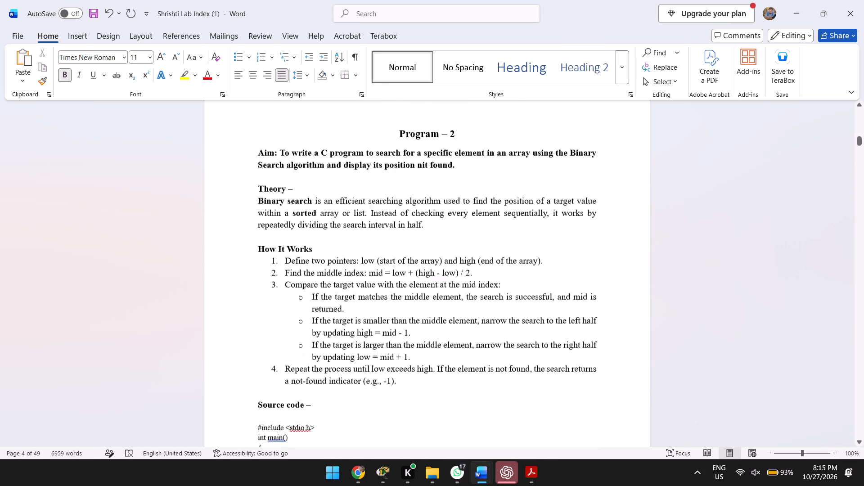
pyautogui.scroll(-2, 350, 301)
pyautogui.click(333, 291)
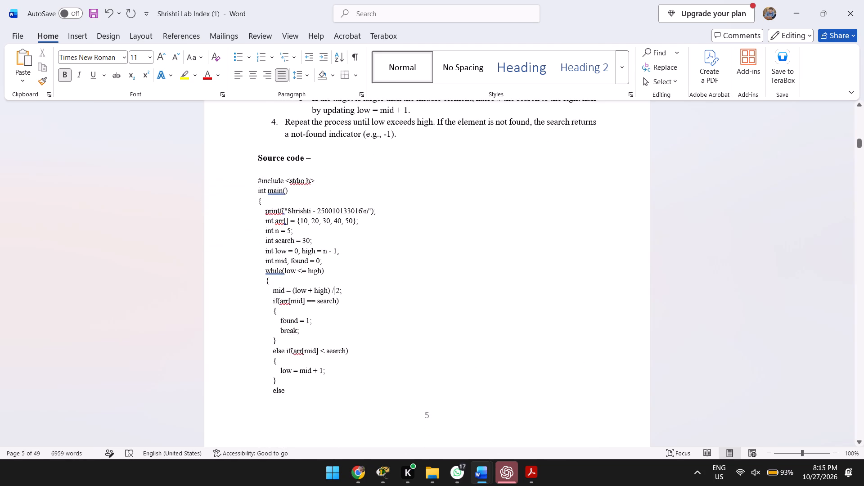
pyautogui.scroll(-2, 333, 291)
pyautogui.scroll(1, 333, 291)
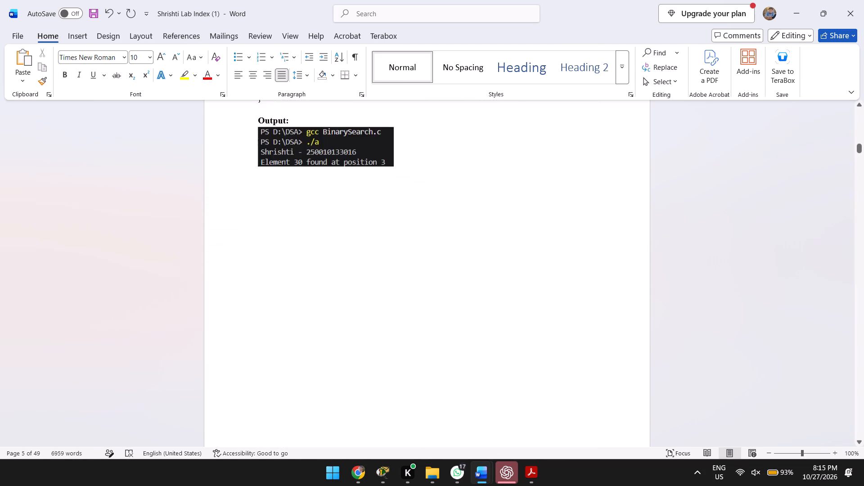
pyautogui.scroll(-3, 333, 291)
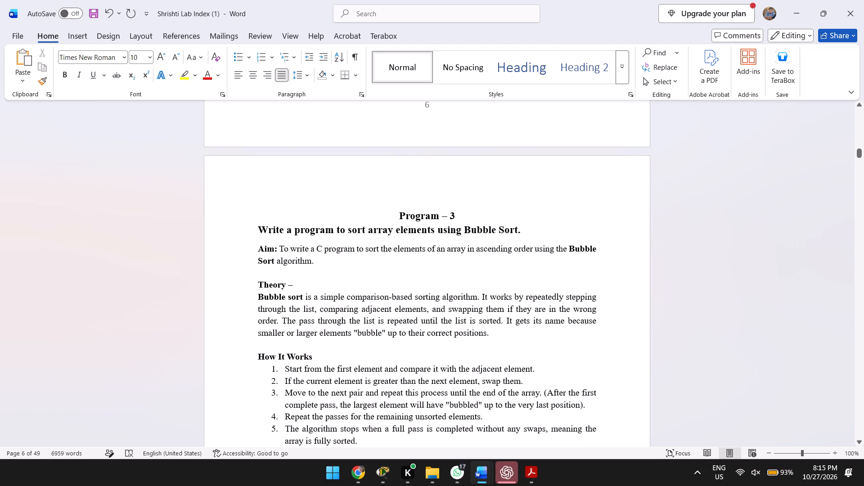
pyautogui.click(533, 228)
pyautogui.hotkey('ctrl', 'BackSpace')
pyautogui.hotkey('ctrl', 'BackSpace')
pyautogui.hotkey('ctrl', 'BackSpace')
pyautogui.hotkey('ctrl', 'BackSpace')
pyautogui.hotkey('ctrl', 'BackSpace')
pyautogui.hotkey('ctrl', 'BackSpace')
pyautogui.hotkey('ctrl', 'BackSpace')
pyautogui.hotkey('ctrl', 'BackSpace')
pyautogui.hotkey('ctrl', 'BackSpace')
pyautogui.hotkey('ctrl', 'BackSpace')
pyautogui.hotkey('ctrl', 'BackSpace')
pyautogui.hotkey('ctrl', 'BackSpace')
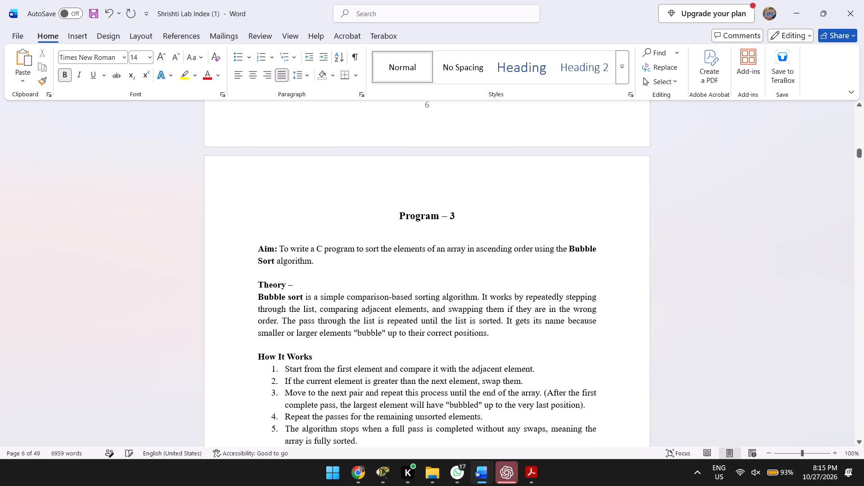
# Make the whole Aim paragraph of Program 3 bold.
pyautogui.press('Down')
pyautogui.press('Down')
pyautogui.hotkey('ctrl', 'Up')
pyautogui.hotkey('ctrl', 'Down')
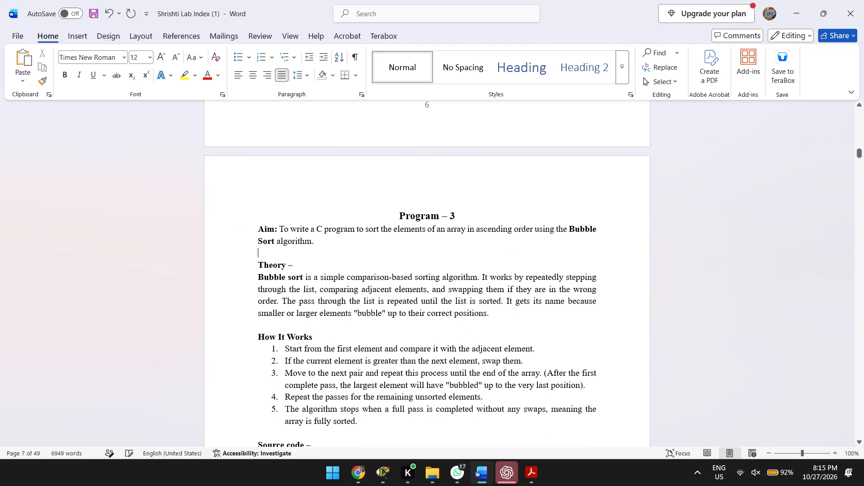
pyautogui.press('Left')
pyautogui.hotkey('ctrl', 'shift', 'Up')
pyautogui.hotkey('ctrl', 'b')
pyautogui.hotkey('ctrl', 'b')
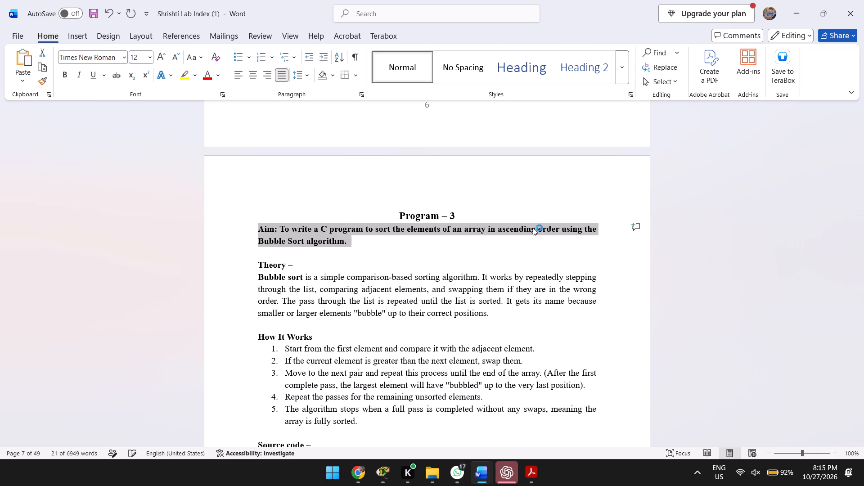
# Delete the statement "Write a program to sort array elements using Selection Sort." and its line under the Program – 4 heading.
pyautogui.scroll(-1, 516, 263)
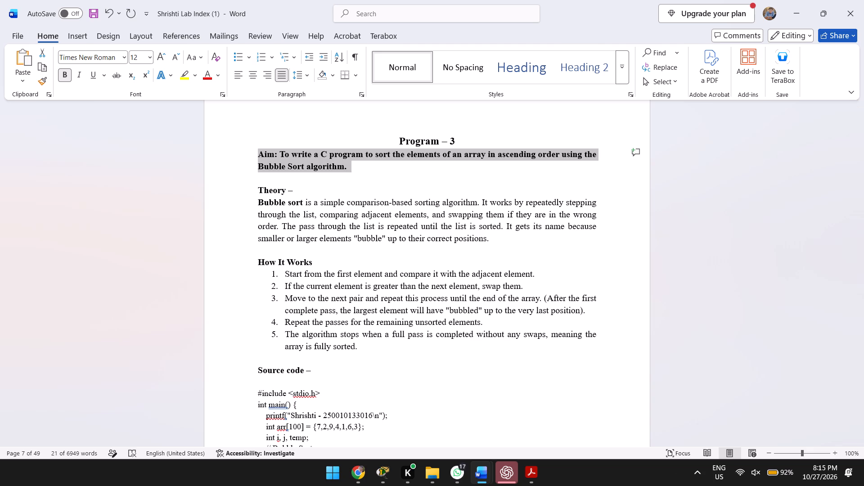
pyautogui.scroll(-1, 518, 279)
pyautogui.scroll(-2, 486, 301)
pyautogui.scroll(-1, 448, 327)
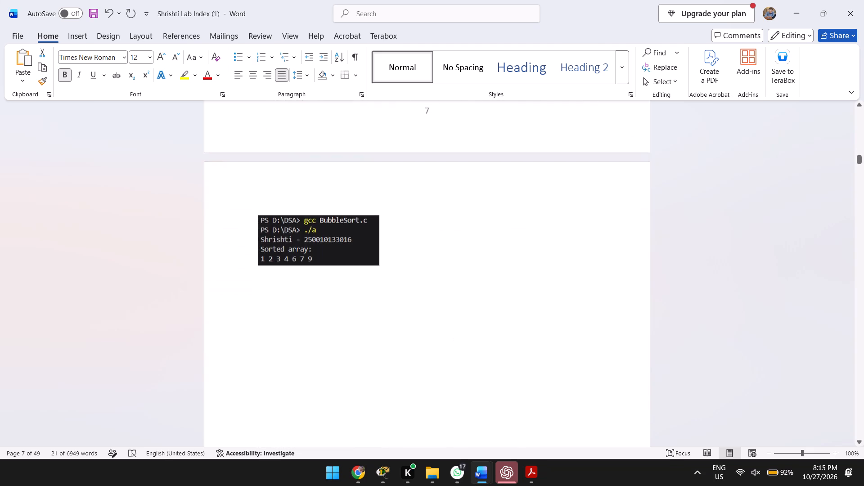
pyautogui.scroll(-3, 448, 327)
pyautogui.scroll(-1, 429, 371)
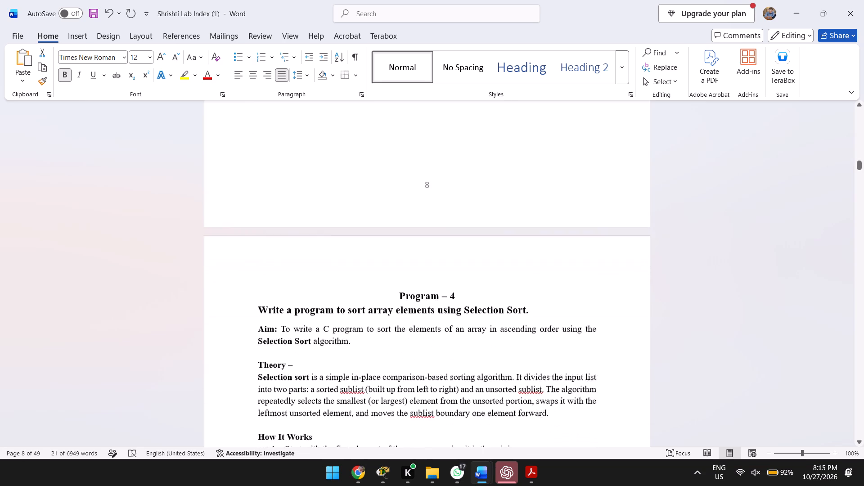
pyautogui.scroll(-1, 429, 371)
pyautogui.click(531, 286)
pyautogui.hotkey('ctrl', 'BackSpace')
pyautogui.hotkey('ctrl', 'BackSpace')
pyautogui.hotkey('ctrl', 'BackSpace')
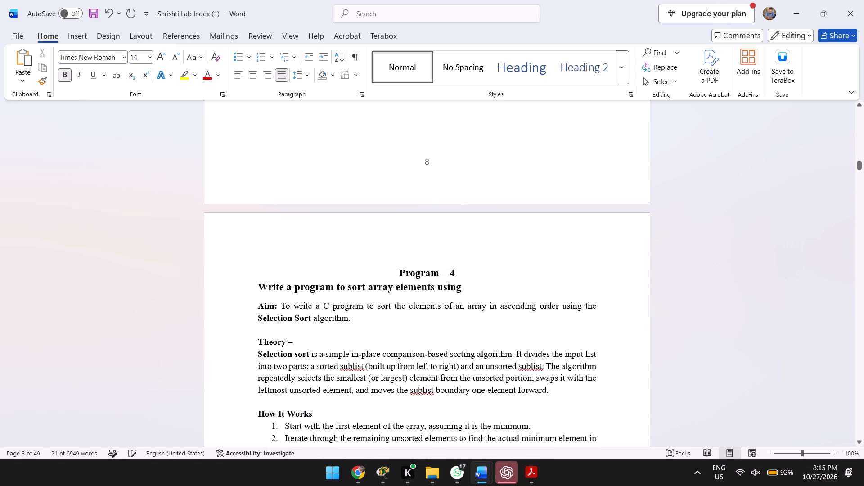
pyautogui.hotkey('ctrl', 'BackSpace')
pyautogui.hotkey('ctrl', 'BackSpace')
pyautogui.hotkey('ctrl', 'BackSpace')
pyautogui.hotkey('ctrl', 'BackSpace')
pyautogui.hotkey('ctrl', 'BackSpace')
pyautogui.hotkey('ctrl', 'BackSpace')
pyautogui.hotkey('ctrl', 'BackSpace')
pyautogui.hotkey('ctrl', 'BackSpace')
pyautogui.press('BackSpace')
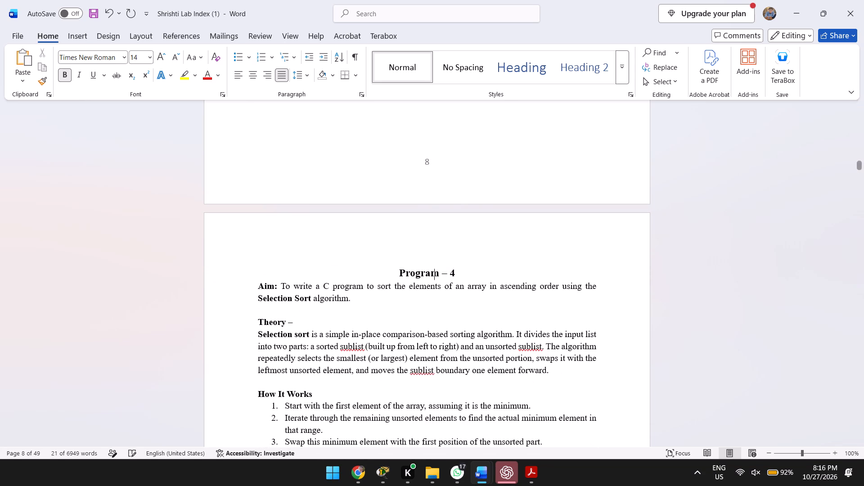
# Make the whole Aim paragraph of Program 4 bold.
pyautogui.press('Down')
pyautogui.press('Down')
pyautogui.hotkey('ctrl', 'Up')
pyautogui.hotkey('ctrl', 'Up')
pyautogui.hotkey('ctrl', 'Down')
pyautogui.press('Down')
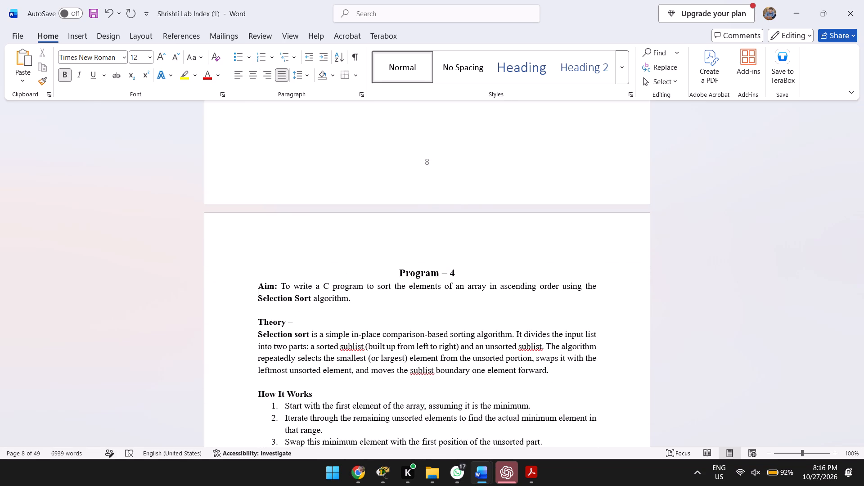
pyautogui.hotkey('ctrl', 'Right')
pyautogui.hotkey('ctrl', 'Right')
pyautogui.hotkey('ctrl', 'Right')
pyautogui.hotkey('ctrl', 'Right')
pyautogui.hotkey('ctrl', 'shift', 'Up')
pyautogui.hotkey('ctrl', 'shift', 'Up')
pyautogui.hotkey('ctrl', 'shift', 'Left')
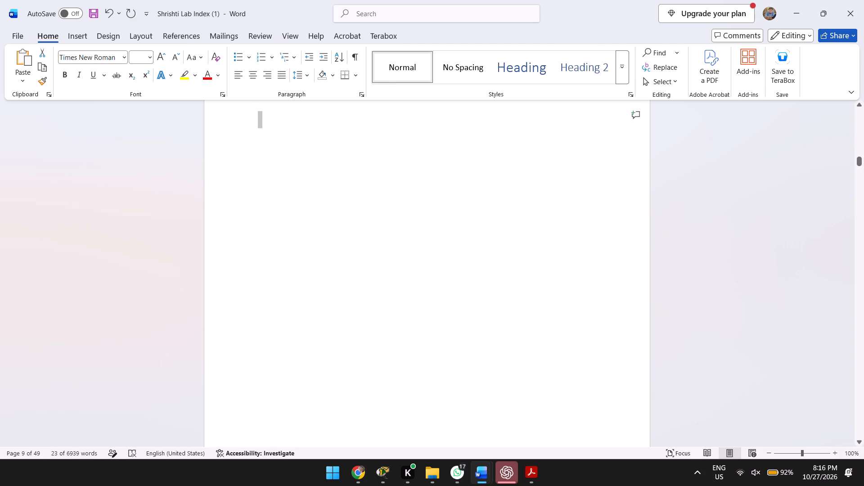
pyautogui.scroll(-2, 531, 286)
pyautogui.click(394, 215)
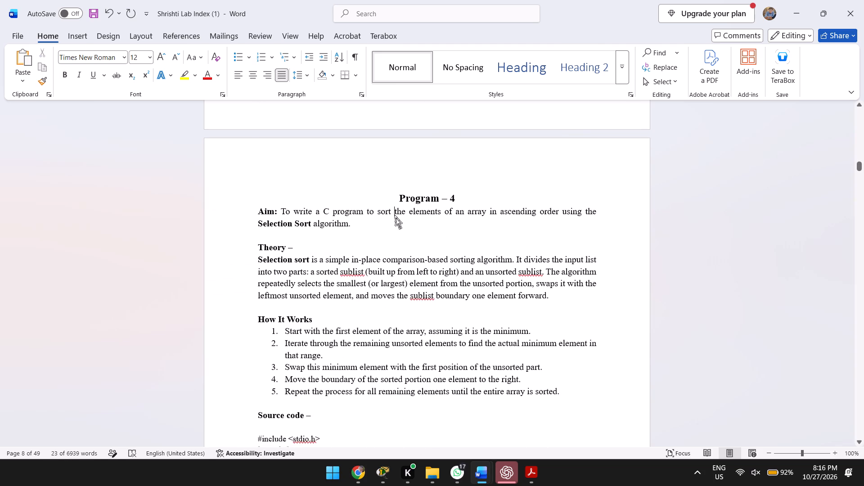
pyautogui.click(390, 218)
pyautogui.hotkey('ctrl', 'shift', 'Up')
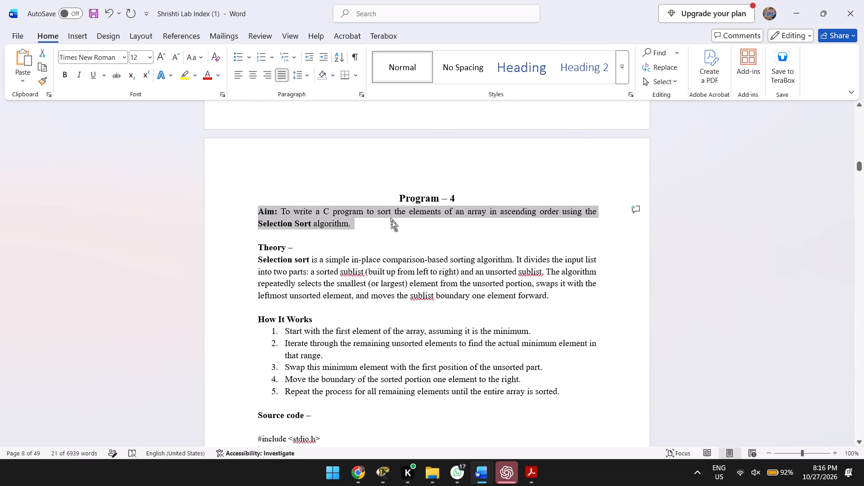
pyautogui.hotkey('ctrl', 'b')
pyautogui.hotkey('ctrl', 'b')
# Delete the statement "Write a program to sort array elements using Insertion Sort." and its line under the Program – 5 heading.
pyautogui.scroll(-1, 390, 218)
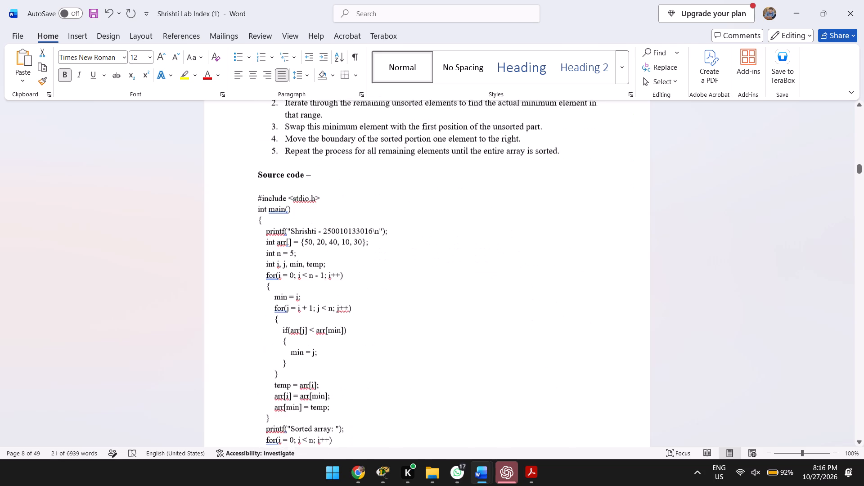
pyautogui.scroll(-2, 390, 218)
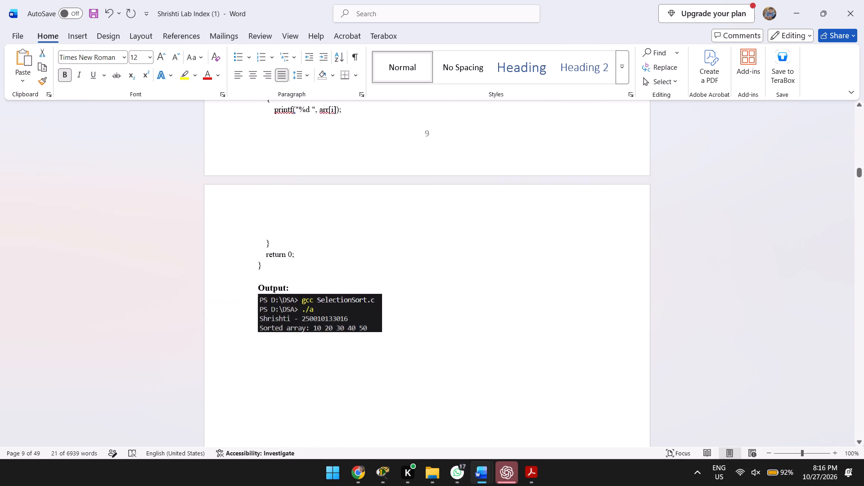
pyautogui.scroll(-1, 390, 218)
pyautogui.scroll(-1, 393, 305)
pyautogui.click(535, 316)
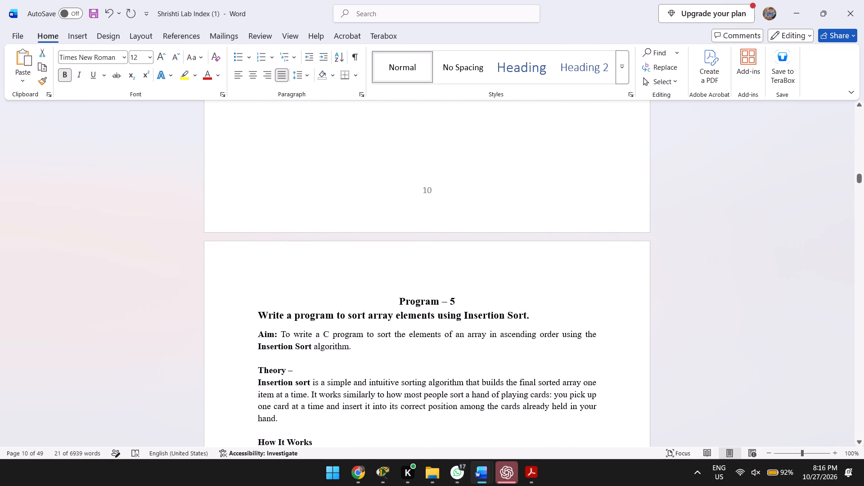
pyautogui.hotkey('ctrl', 'BackSpace')
pyautogui.hotkey('ctrl', 'BackSpace')
pyautogui.hotkey('ctrl', 'BackSpace')
pyautogui.hotkey('ctrl', 'BackSpace')
pyautogui.hotkey('ctrl', 'BackSpace')
pyautogui.hotkey('ctrl', 'BackSpace')
pyautogui.hotkey('ctrl', 'BackSpace')
pyautogui.hotkey('ctrl', 'BackSpace')
pyautogui.hotkey('ctrl', 'BackSpace')
pyautogui.hotkey('ctrl', 'BackSpace')
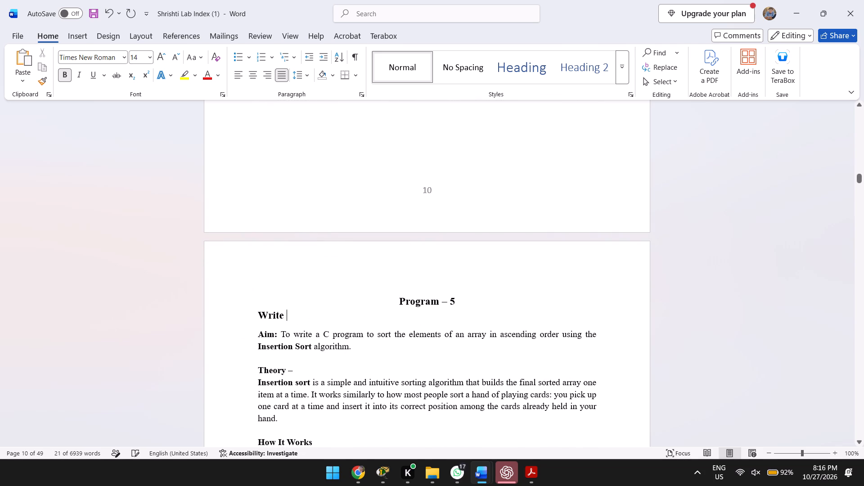
pyautogui.hotkey('ctrl', 'BackSpace')
pyautogui.hotkey('ctrl', 'BackSpace')
# Make the whole Aim paragraph of Program 5 bold.
pyautogui.press('Down')
pyautogui.press('Down')
pyautogui.hotkey('ctrl', 'shift', 'Up')
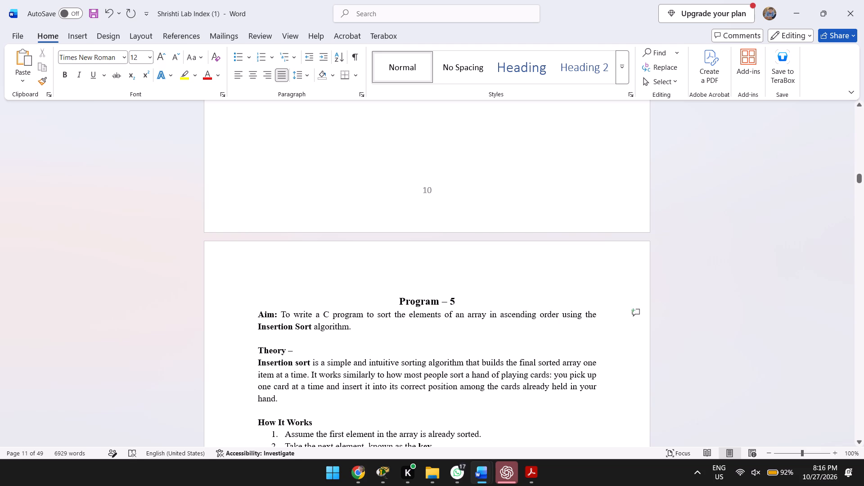
pyautogui.hotkey('ctrl', 'shift', 'Up')
pyautogui.hotkey('ctrl', 'shift', 'Down')
pyautogui.hotkey('ctrl', 'b')
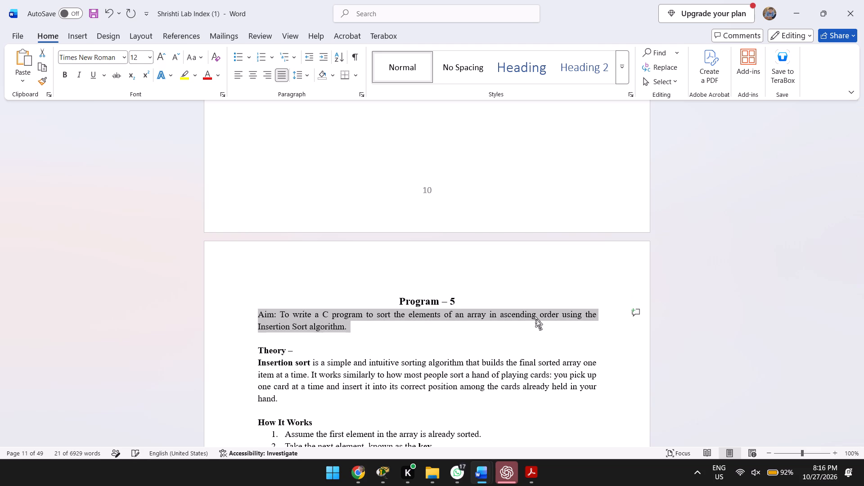
pyautogui.hotkey('ctrl', 'b')
# Review the Program 4 pages, from the heading and Aim through the source code and output, to check their formatting.
pyautogui.scroll(2, 535, 316)
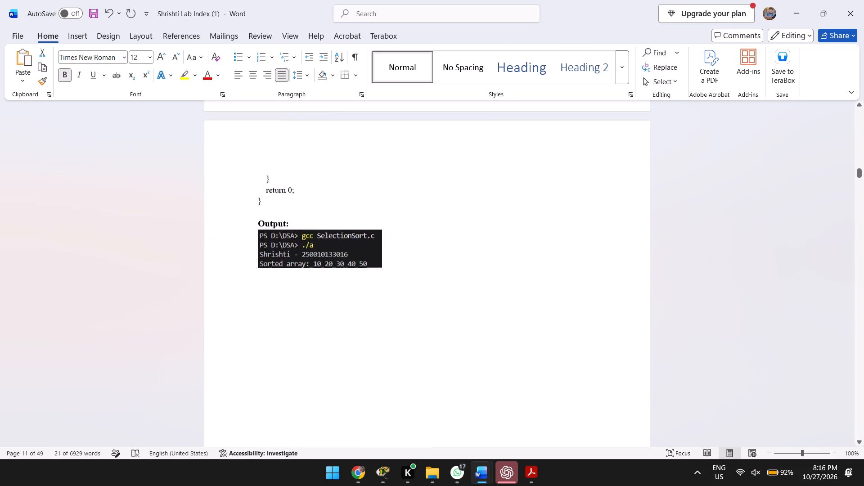
pyautogui.scroll(5, 535, 316)
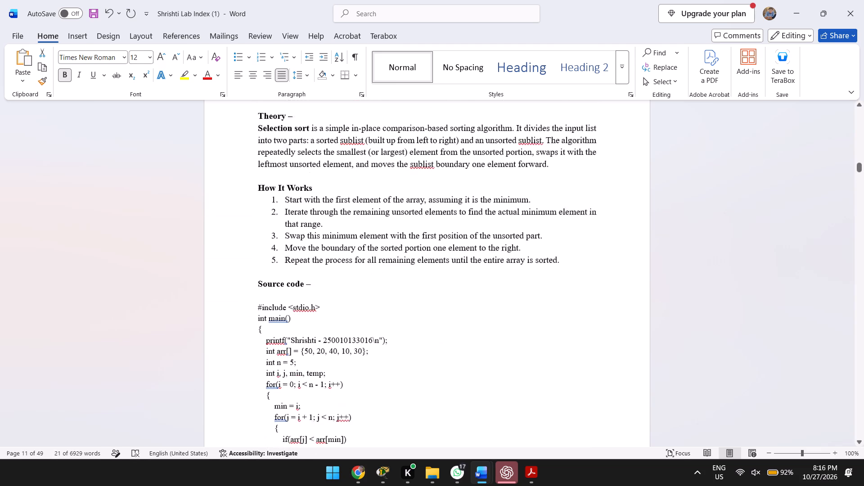
pyautogui.scroll(2, 535, 316)
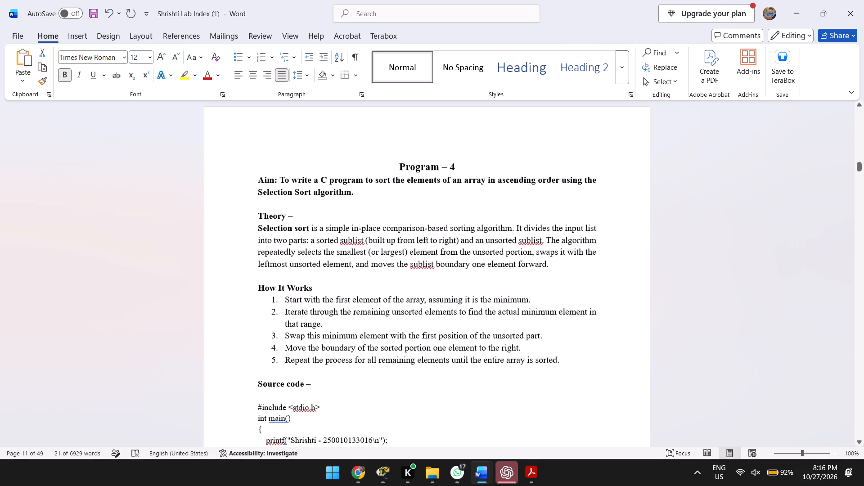
pyautogui.scroll(-2, 535, 316)
pyautogui.scroll(-1, 509, 342)
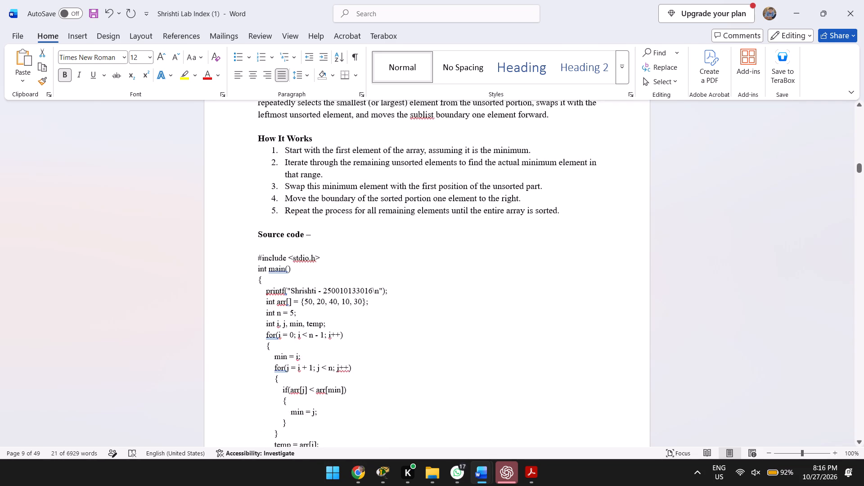
pyautogui.scroll(-1, 509, 342)
pyautogui.scroll(-1, 468, 350)
pyautogui.scroll(1, 532, 323)
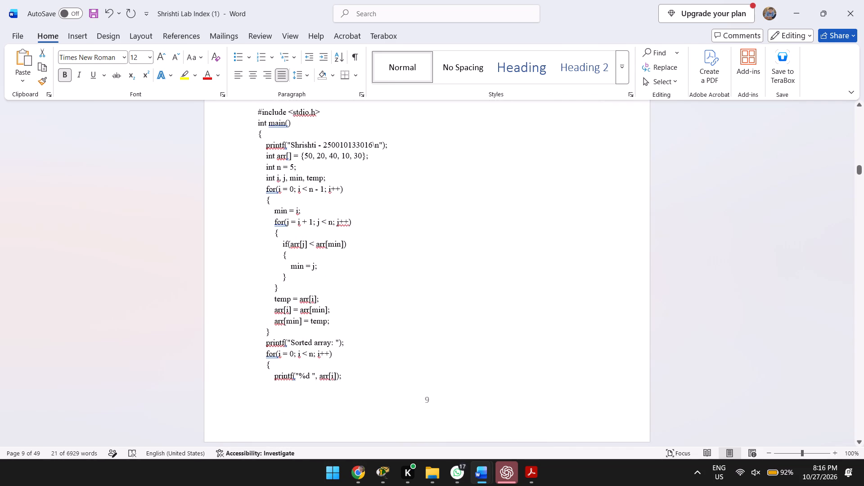
pyautogui.scroll(-1, 378, 272)
pyautogui.scroll(-1, 419, 288)
pyautogui.scroll(-1, 490, 316)
pyautogui.scroll(-2, 482, 352)
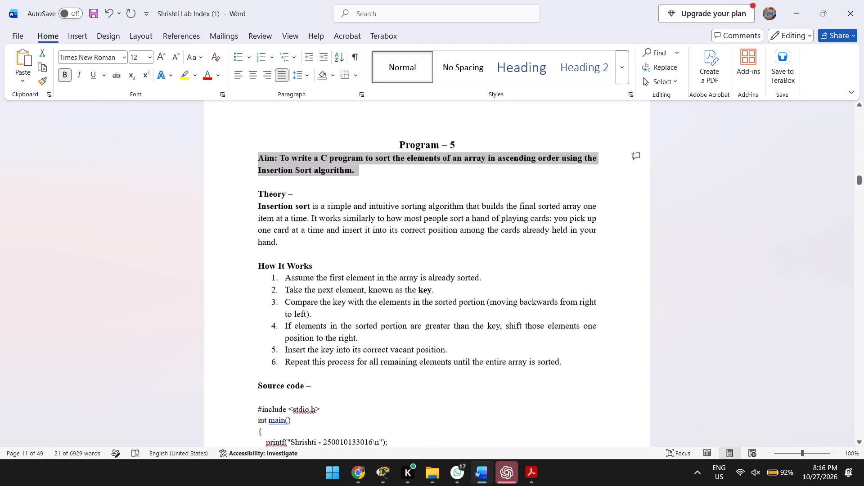
# Delete the statement "Write a program to sort array elements using Merge Sort." and its line under the Program – 6 heading.
pyautogui.scroll(-1, 511, 321)
pyautogui.scroll(-1, 464, 337)
pyautogui.scroll(-1, 426, 341)
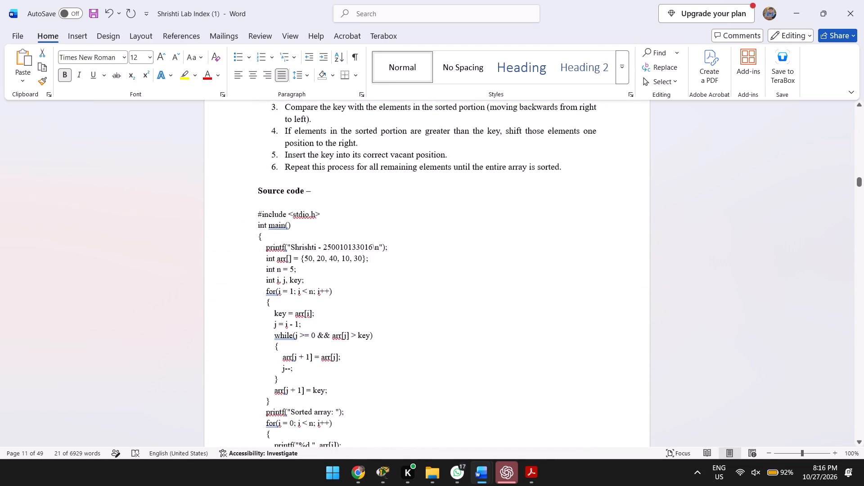
pyautogui.scroll(-3, 426, 341)
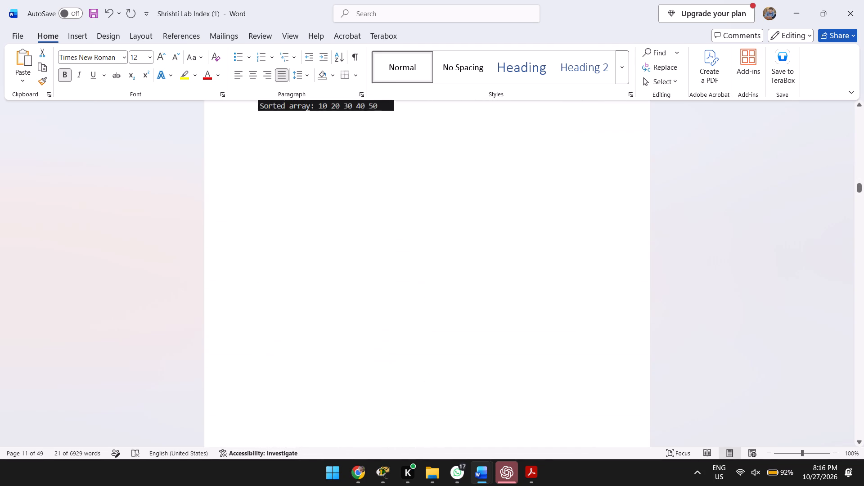
pyautogui.scroll(-2, 426, 341)
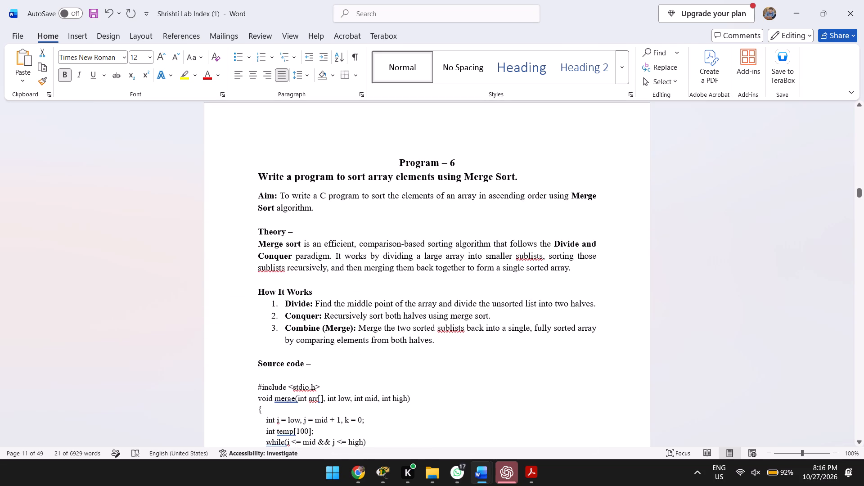
pyautogui.click(531, 171)
pyautogui.scroll(3, 531, 171)
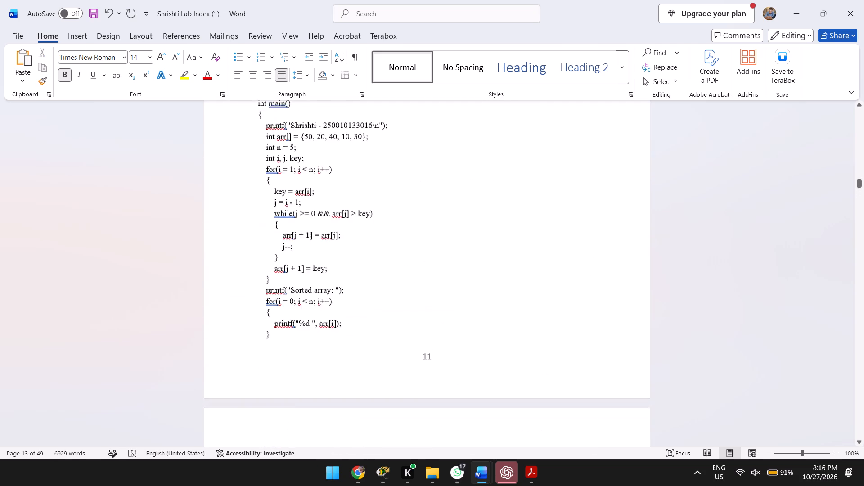
pyautogui.scroll(2, 531, 171)
pyautogui.scroll(-3, 531, 171)
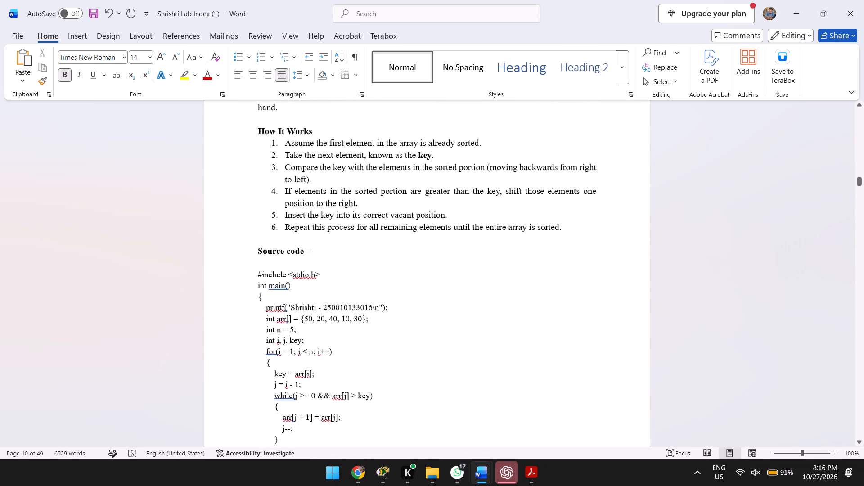
pyautogui.scroll(-5, 531, 171)
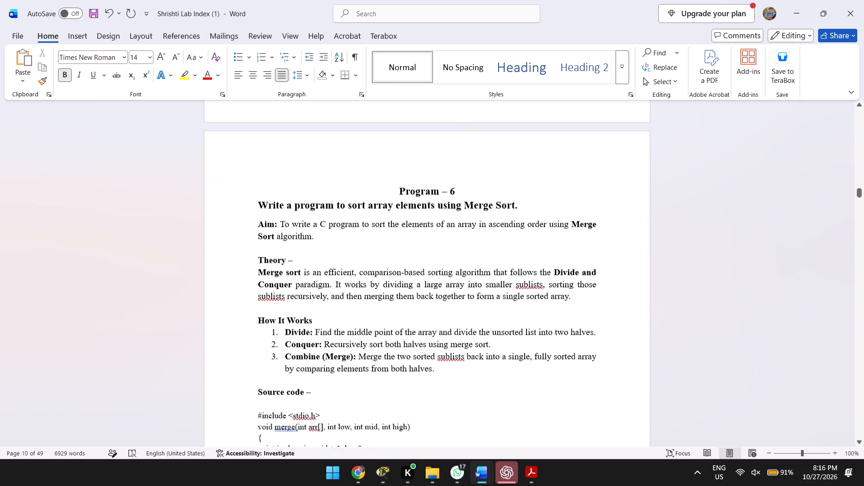
pyautogui.hotkey('ctrl', 'BackSpace')
pyautogui.hotkey('ctrl', 'BackSpace')
pyautogui.hotkey('ctrl', 'BackSpace')
pyautogui.hotkey('ctrl', 'BackSpace')
pyautogui.hotkey('ctrl', 'BackSpace')
pyautogui.hotkey('ctrl', 'BackSpace')
pyautogui.hotkey('ctrl', 'BackSpace')
pyautogui.hotkey('ctrl', 'BackSpace')
pyautogui.hotkey('ctrl', 'BackSpace')
pyautogui.hotkey('ctrl', 'BackSpace')
pyautogui.hotkey('ctrl', 'BackSpace')
pyautogui.hotkey('ctrl', 'BackSpace')
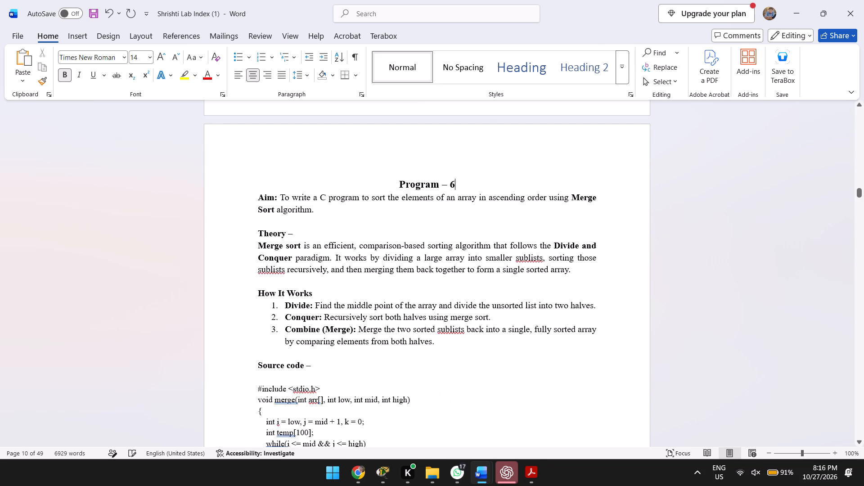
# Make the whole Aim paragraph of Program 6 bold.
pyautogui.press('Left')
pyautogui.press('Left')
pyautogui.press('Left')
pyautogui.press('Down')
pyautogui.press('Down')
pyautogui.hotkey('ctrl', 'shift', 'Up')
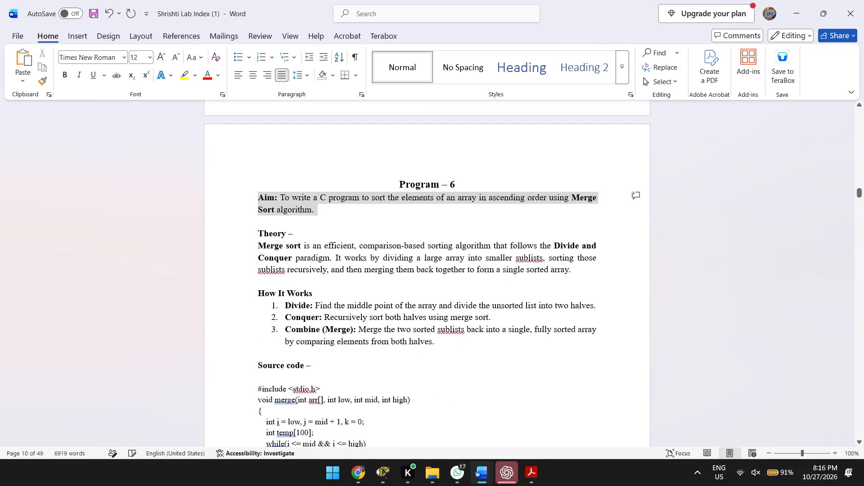
pyautogui.hotkey('ctrl', 'b')
pyautogui.hotkey('ctrl', 'b')
# Delete the statement "Program to implement array operations, including element traversal, insertion, deletion, searching." and its line under the Program – 7 heading.
pyautogui.scroll(-1, 531, 171)
pyautogui.scroll(-1, 459, 283)
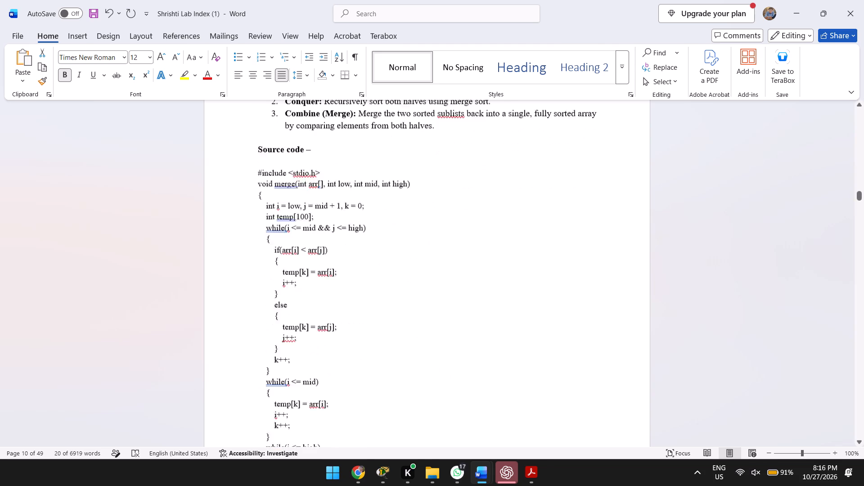
pyautogui.scroll(-5, 459, 283)
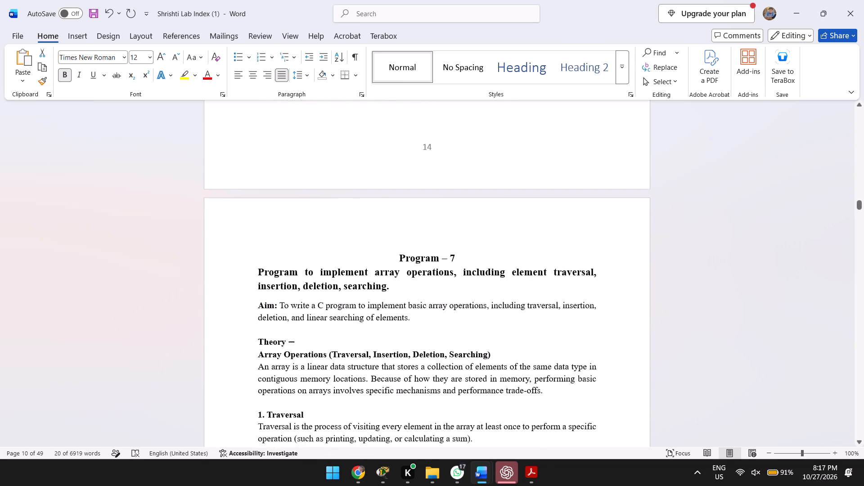
pyautogui.scroll(-1, 459, 283)
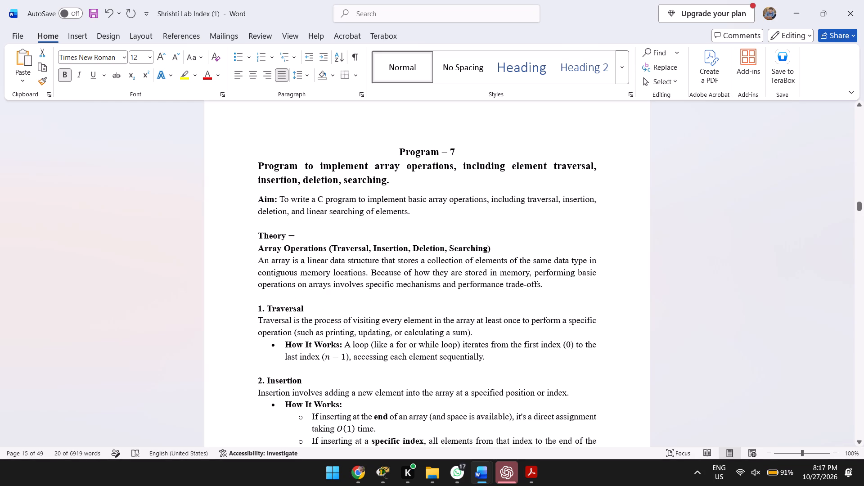
pyautogui.click(396, 178)
pyautogui.hotkey('ctrl', 'shift', 'Up')
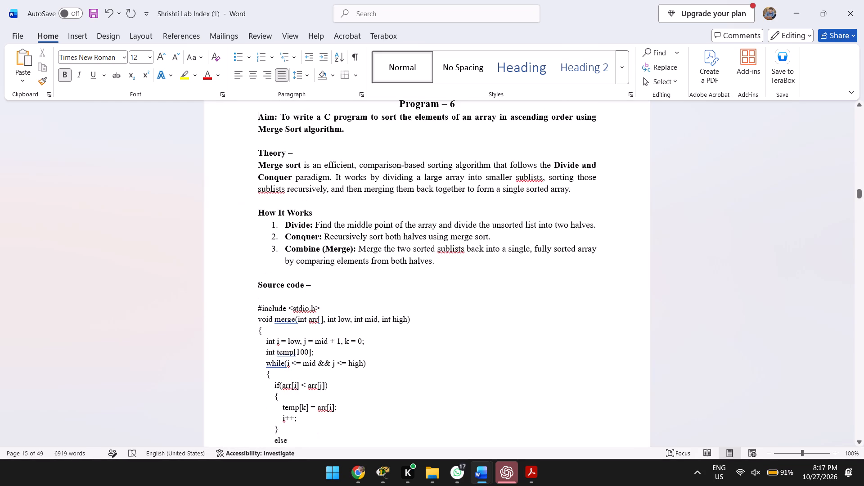
pyautogui.scroll(1, 410, 215)
pyautogui.scroll(-5, 410, 215)
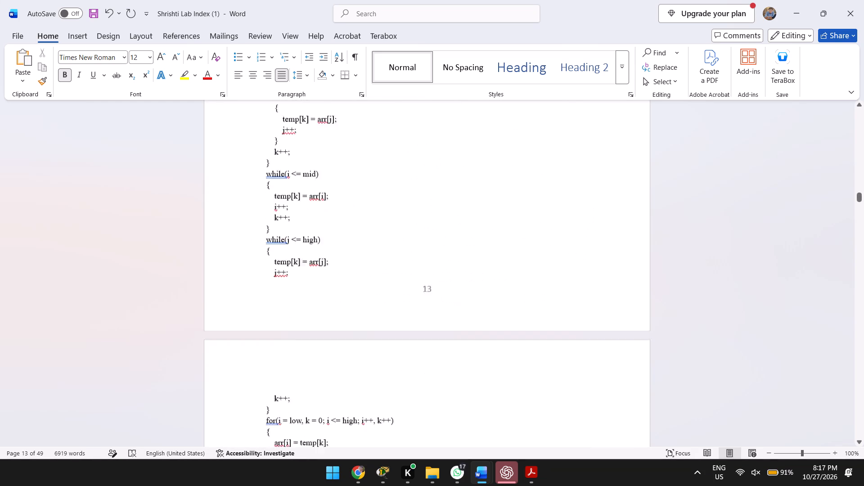
pyautogui.scroll(-6, 410, 215)
pyautogui.scroll(1, 410, 215)
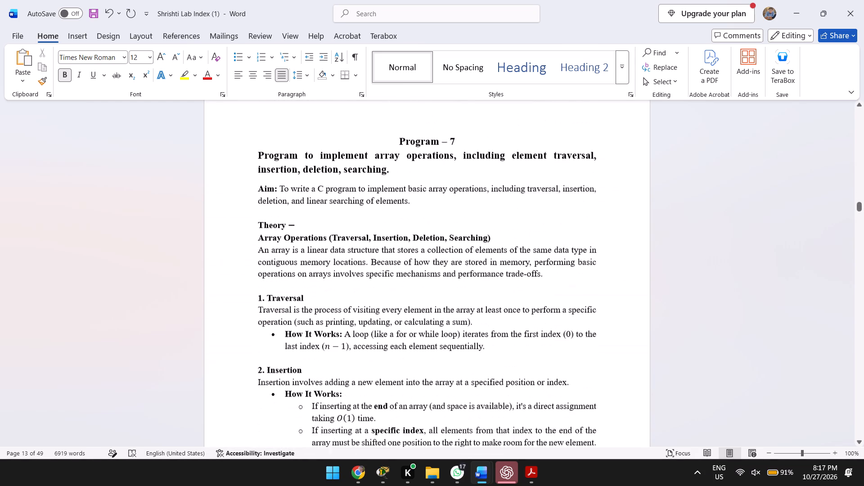
pyautogui.click(396, 157)
pyautogui.hotkey('ctrl', 'shift', 'Down')
pyautogui.hotkey('ctrl', 'shift', 'Up')
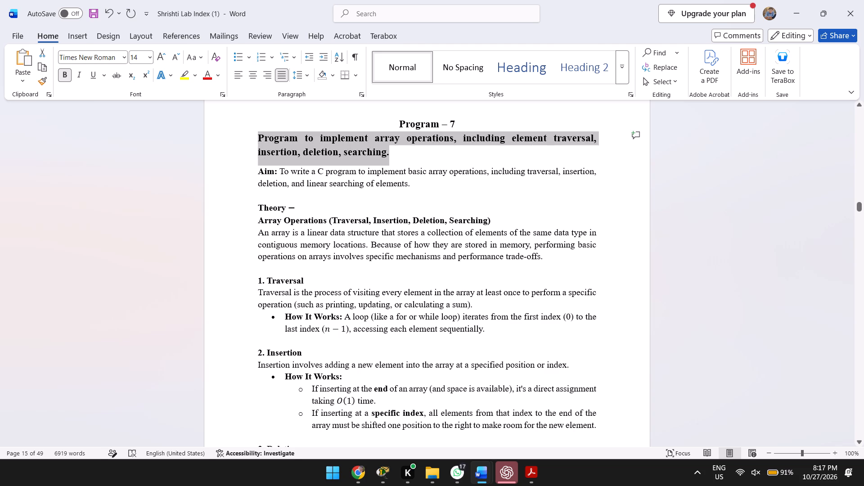
pyautogui.hotkey('ctrl', 'BackSpace')
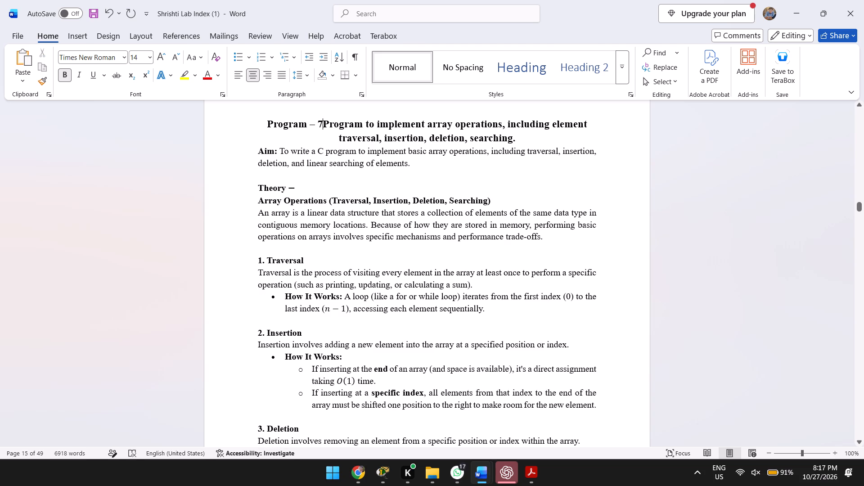
pyautogui.hotkey('ctrl', 'z')
pyautogui.press('BackSpace')
pyautogui.press('BackSpace')
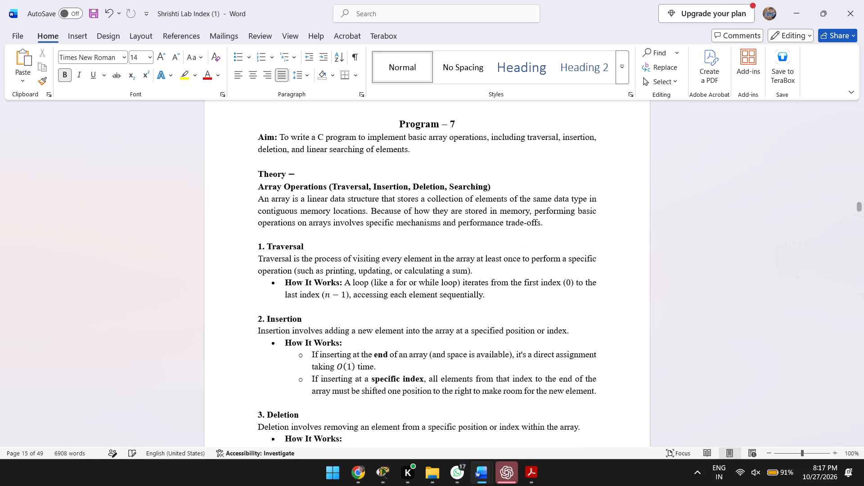
# Make the whole Aim paragraph of Program 7 bold.
pyautogui.press('Down')
pyautogui.press('Down')
pyautogui.hotkey('ctrl', 'shift', 'Up')
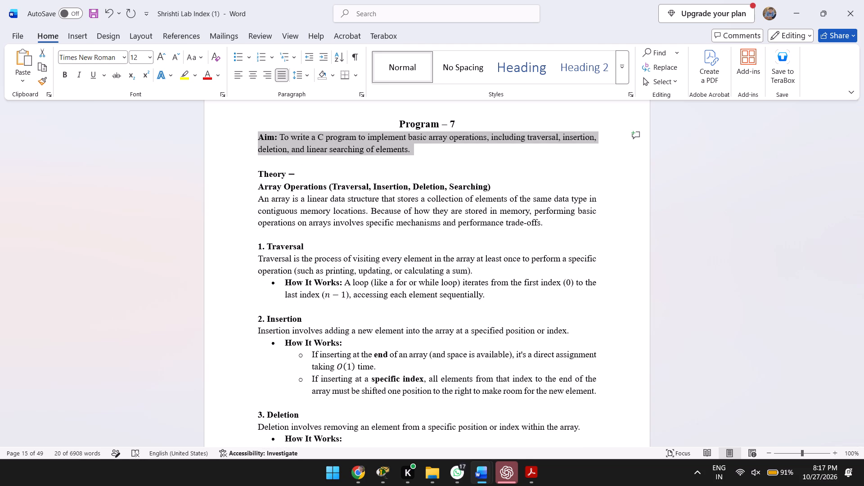
pyautogui.hotkey('ctrl', 'b')
pyautogui.hotkey('ctrl', 'b')
# Insert two blank lines above the Source code heading of Program 7 to move it onto the page with its code.
pyautogui.scroll(-1, 400, 213)
pyautogui.scroll(-1, 416, 257)
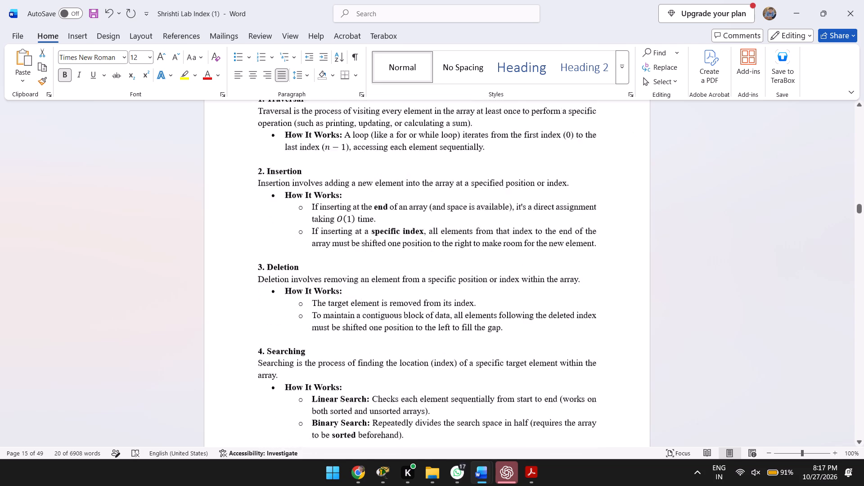
pyautogui.scroll(-1, 416, 257)
pyautogui.scroll(-1, 339, 286)
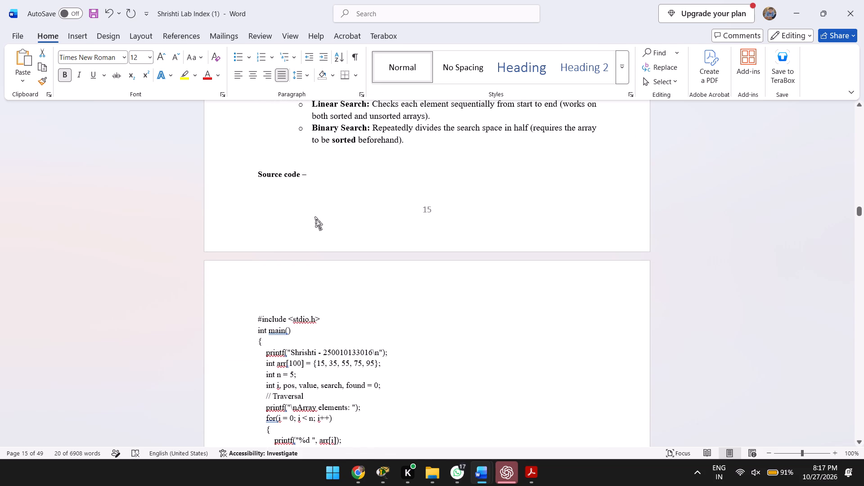
pyautogui.click(303, 158)
pyautogui.press('Return')
pyautogui.press('Return')
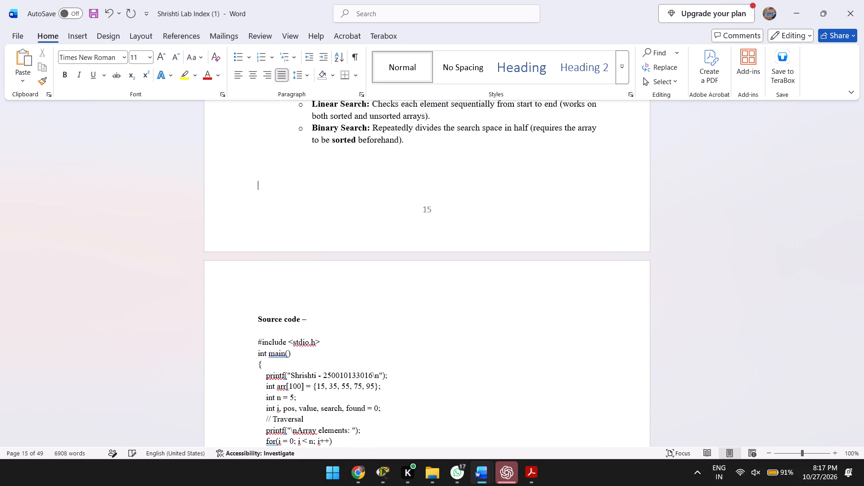
# Delete the statement "Write a program to add two matrices using 2D Array." and its line under the Program – 8 heading.
pyautogui.scroll(-1, 303, 158)
pyautogui.scroll(-1, 366, 210)
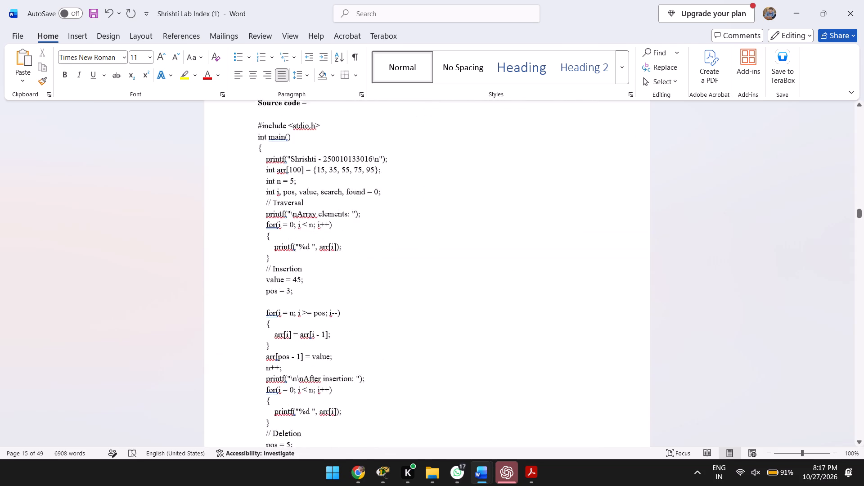
pyautogui.scroll(-3, 366, 210)
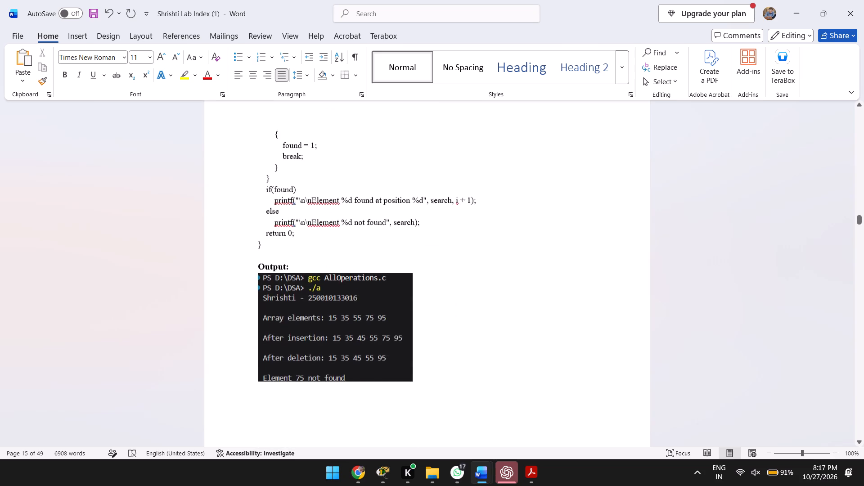
pyautogui.scroll(-2, 366, 210)
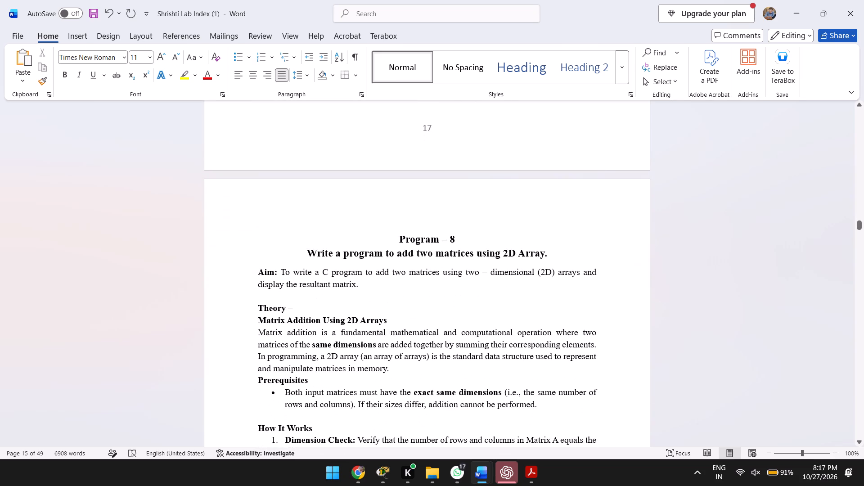
pyautogui.click(548, 250)
pyautogui.hotkey('ctrl', 'BackSpace')
pyautogui.hotkey('ctrl', 'BackSpace')
pyautogui.hotkey('ctrl', 'BackSpace')
pyautogui.hotkey('ctrl', 'BackSpace')
pyautogui.hotkey('ctrl', 'BackSpace')
pyautogui.hotkey('ctrl', 'BackSpace')
pyautogui.hotkey('ctrl', 'BackSpace')
pyautogui.hotkey('ctrl', 'BackSpace')
pyautogui.hotkey('ctrl', 'BackSpace')
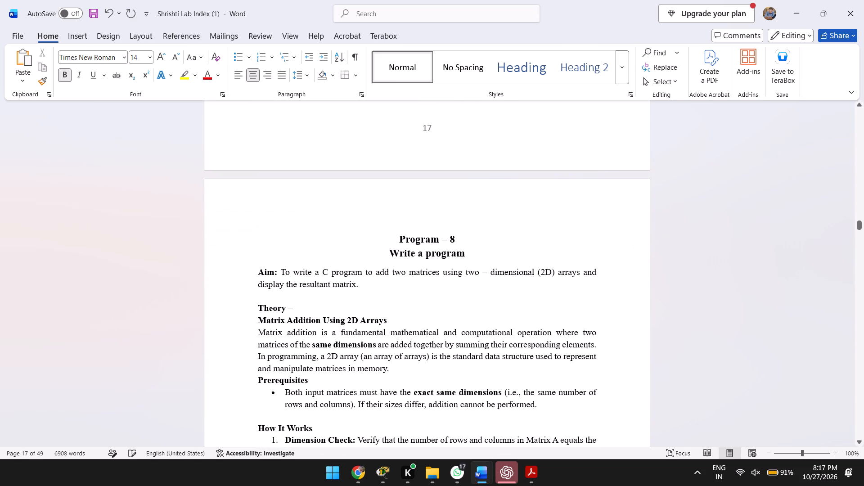
pyautogui.hotkey('ctrl', 'BackSpace')
pyautogui.hotkey('ctrl', 'BackSpace')
pyautogui.hotkey('ctrl', 'BackSpace')
# Make the whole Aim paragraph of Program 8 bold.
pyautogui.press('Down')
pyautogui.press('Down')
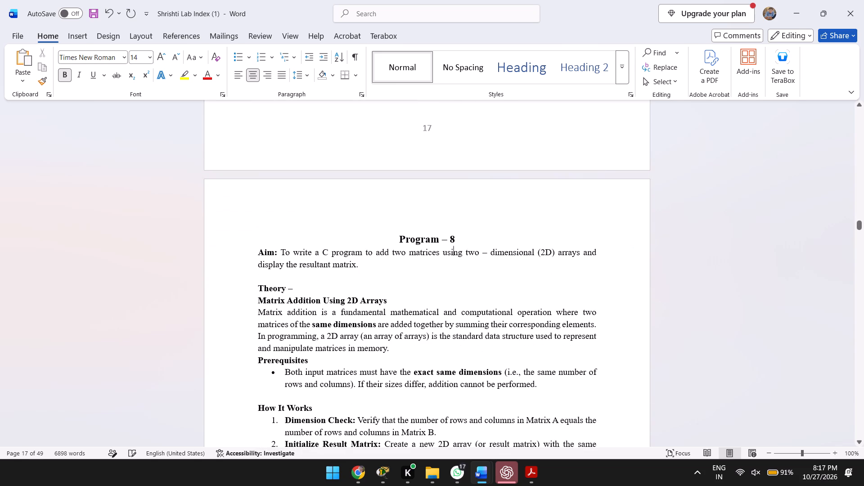
pyautogui.hotkey('ctrl', 'shift', 'Up')
pyautogui.hotkey('ctrl', 'b')
pyautogui.hotkey('ctrl', 'b')
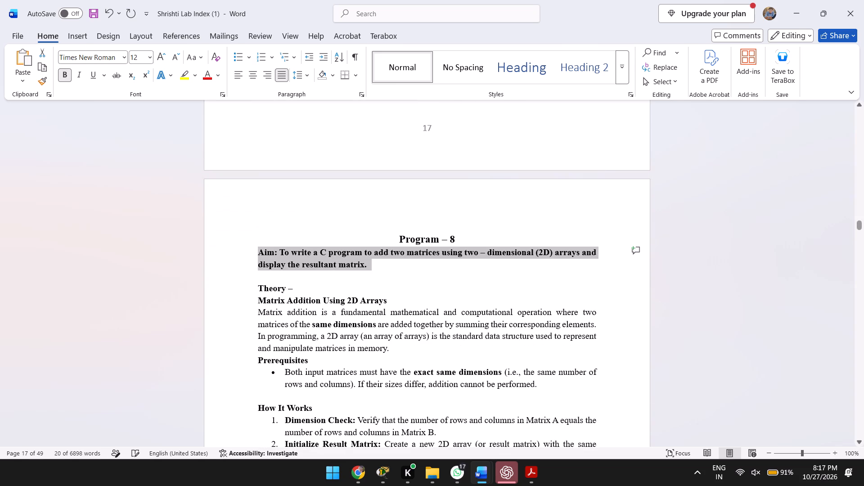
# Delete the statement "Write a program to the maximum and minimum elements in an array." and its line under the Program – 9 heading.
pyautogui.scroll(-4, 547, 293)
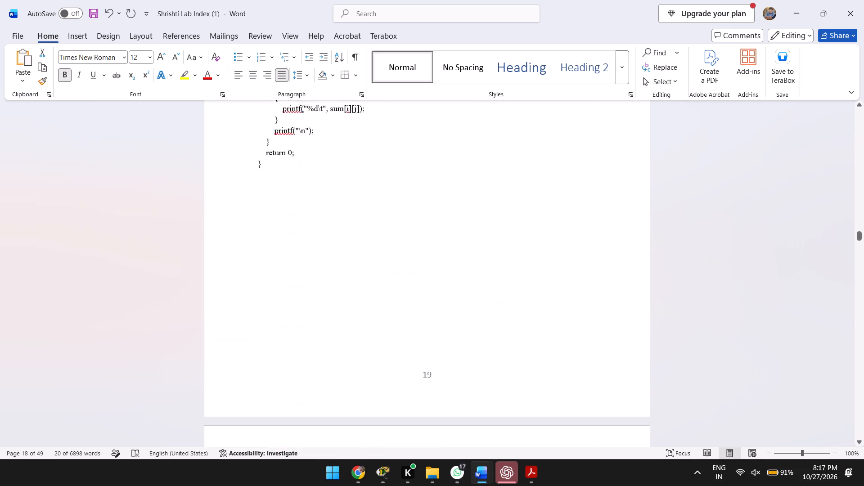
pyautogui.scroll(-4, 532, 324)
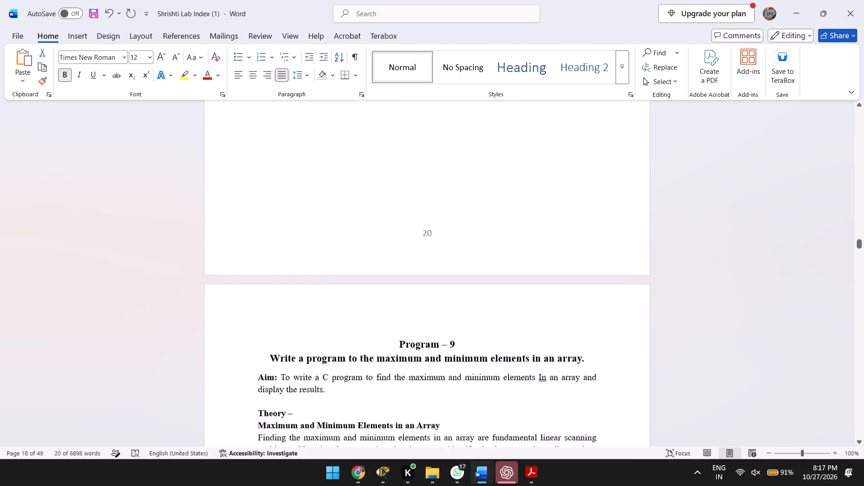
pyautogui.scroll(-2, 532, 324)
pyautogui.click(586, 236)
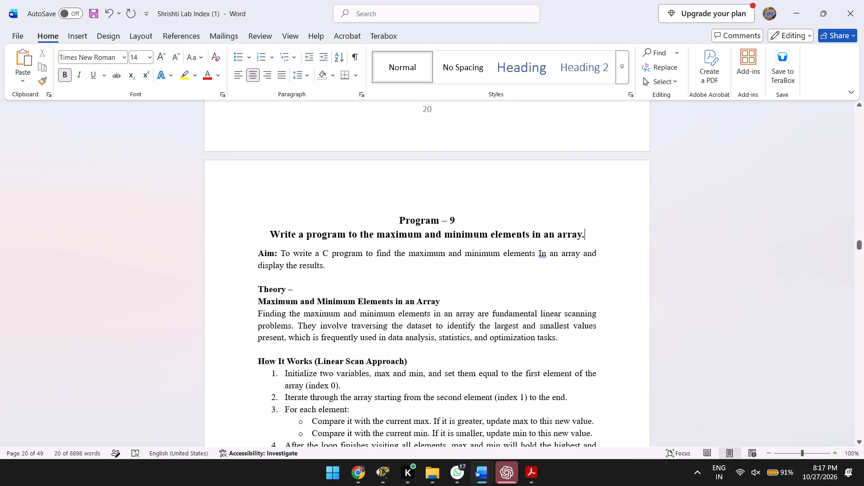
pyautogui.hotkey('ctrl', 'BackSpace')
pyautogui.hotkey('ctrl', 'BackSpace')
pyautogui.hotkey('ctrl', 'BackSpace')
pyautogui.hotkey('ctrl', 'BackSpace')
pyautogui.hotkey('ctrl', 'BackSpace')
pyautogui.hotkey('ctrl', 'BackSpace')
pyautogui.hotkey('ctrl', 'BackSpace')
pyautogui.hotkey('ctrl', 'BackSpace')
pyautogui.hotkey('ctrl', 'BackSpace')
pyautogui.hotkey('ctrl', 'BackSpace')
pyautogui.hotkey('ctrl', 'BackSpace')
pyautogui.hotkey('ctrl', 'BackSpace')
pyautogui.hotkey('ctrl', 'BackSpace')
pyautogui.press('BackSpace')
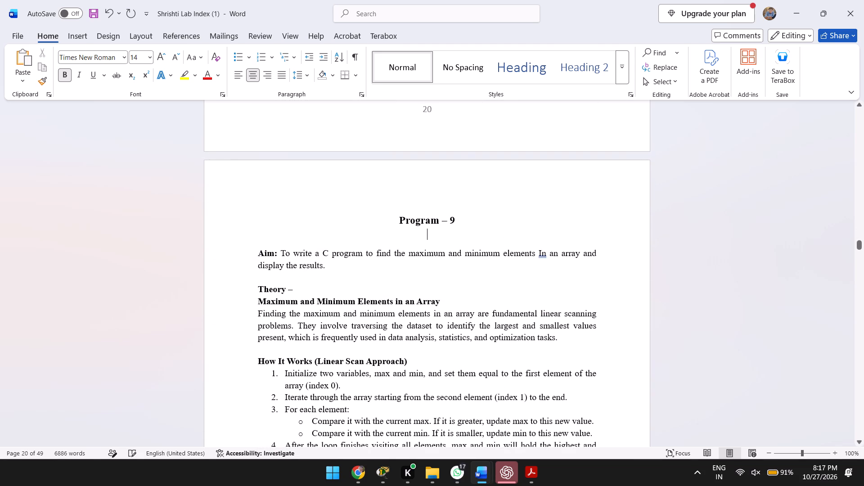
pyautogui.press('BackSpace')
# Make the whole Aim paragraph of Program 9 bold.
pyautogui.hotkey('ctrl', 'shift', 'Down')
pyautogui.hotkey('ctrl', 'shift', 'Down')
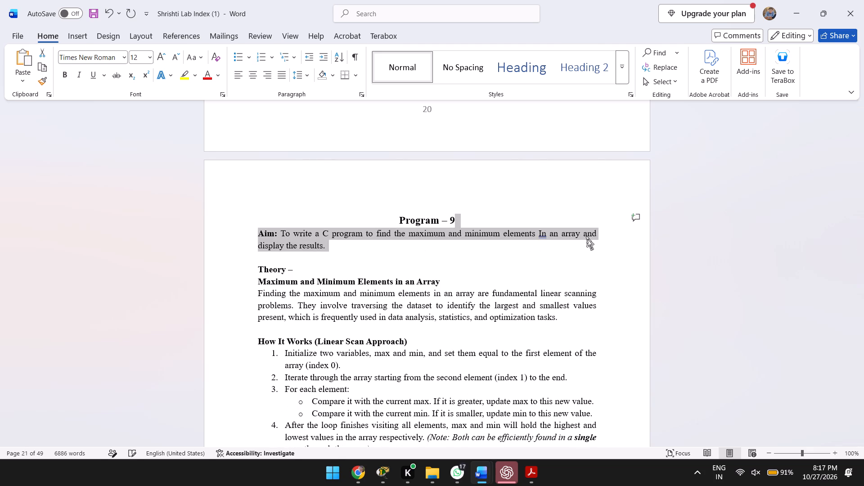
pyautogui.press('Down')
pyautogui.press('Up')
pyautogui.hotkey('ctrl', 'shift', 'Up')
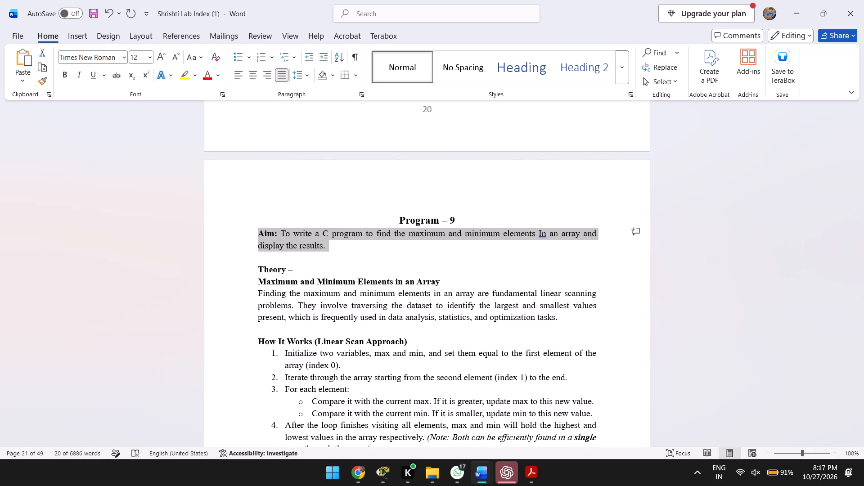
pyautogui.hotkey('ctrl', 'b')
pyautogui.hotkey('ctrl', 'b')
# Delete the two-line statement starting "Write a program to implement stack operations such as PUSH, POP" and its line under the Program – 10 heading.
pyautogui.scroll(-1, 566, 268)
pyautogui.scroll(-1, 544, 299)
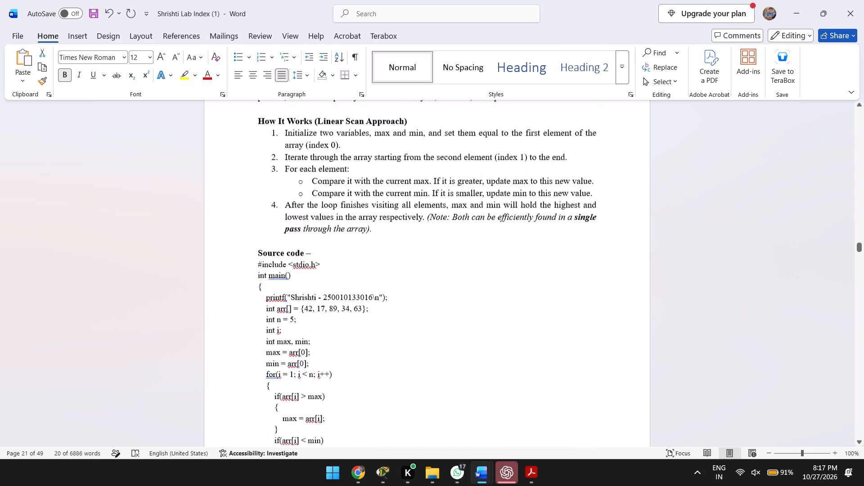
pyautogui.scroll(-4, 544, 299)
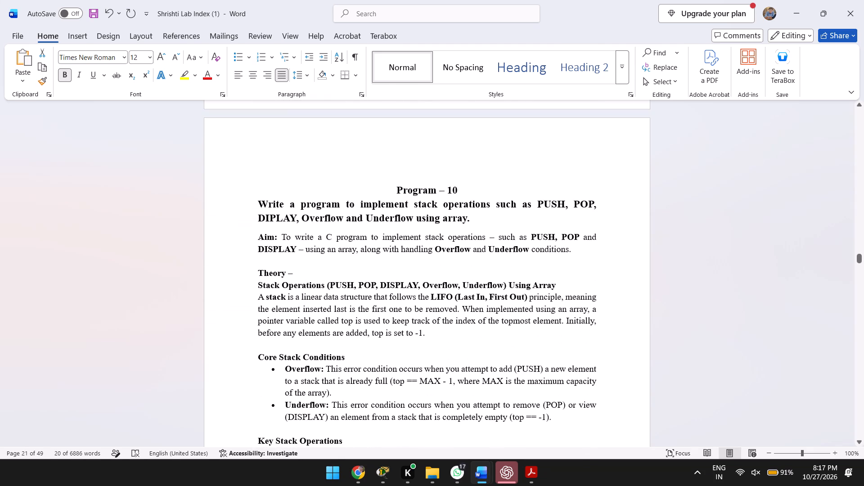
pyautogui.click(495, 217)
pyautogui.hotkey('ctrl', 'BackSpace')
pyautogui.hotkey('ctrl', 'BackSpace')
pyautogui.hotkey('ctrl', 'BackSpace')
pyautogui.hotkey('ctrl', 'BackSpace')
pyautogui.hotkey('ctrl', 'BackSpace')
pyautogui.hotkey('ctrl', 'BackSpace')
pyautogui.hotkey('ctrl', 'BackSpace')
pyautogui.hotkey('ctrl', 'BackSpace')
pyautogui.hotkey('ctrl', 'BackSpace')
pyautogui.hotkey('ctrl', 'BackSpace')
pyautogui.hotkey('ctrl', 'BackSpace')
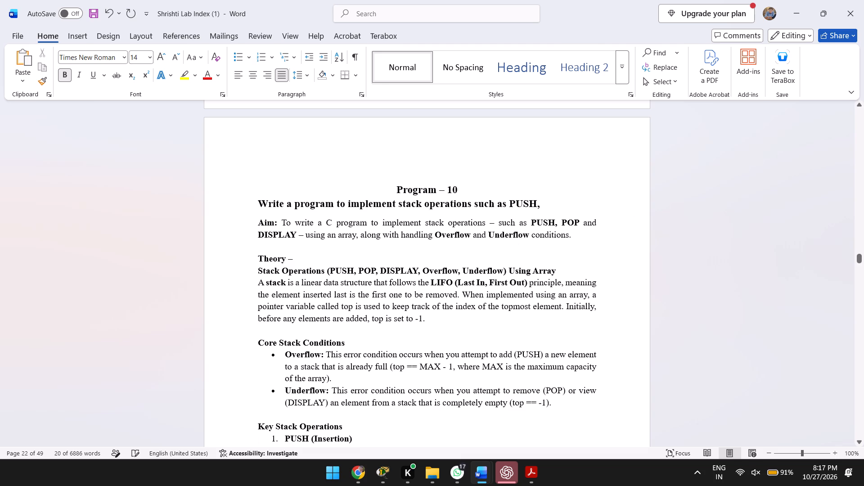
pyautogui.hotkey('ctrl', 'BackSpace')
pyautogui.hotkey('ctrl', 'BackSpace')
pyautogui.hotkey('ctrl', 'BackSpace')
pyautogui.hotkey('ctrl', 'BackSpace')
pyautogui.hotkey('ctrl', 'BackSpace')
pyautogui.hotkey('ctrl', 'BackSpace')
pyautogui.hotkey('ctrl', 'BackSpace')
pyautogui.hotkey('ctrl', 'BackSpace')
pyautogui.hotkey('ctrl', 'BackSpace')
pyautogui.hotkey('ctrl', 'BackSpace')
pyautogui.hotkey('ctrl', 'BackSpace')
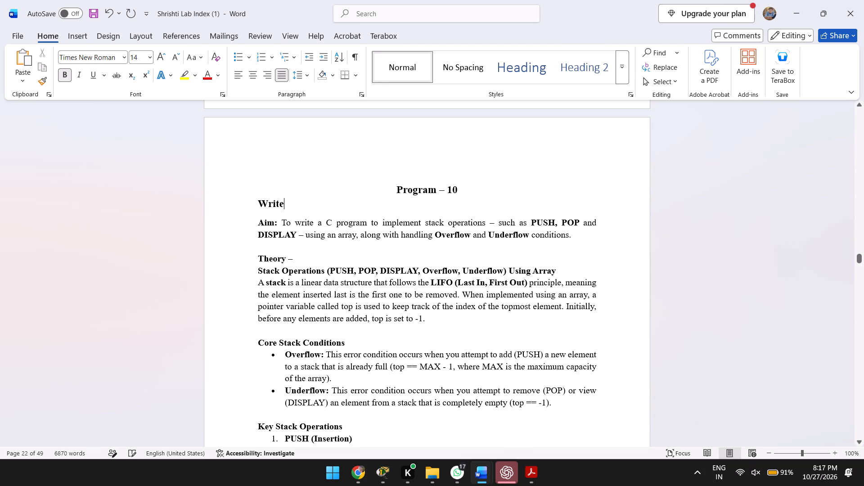
pyautogui.press('BackSpace')
# Make the whole Aim paragraph of Program 10 bold.
pyautogui.press('Down')
pyautogui.press('Down')
pyautogui.hotkey('ctrl', 'Right')
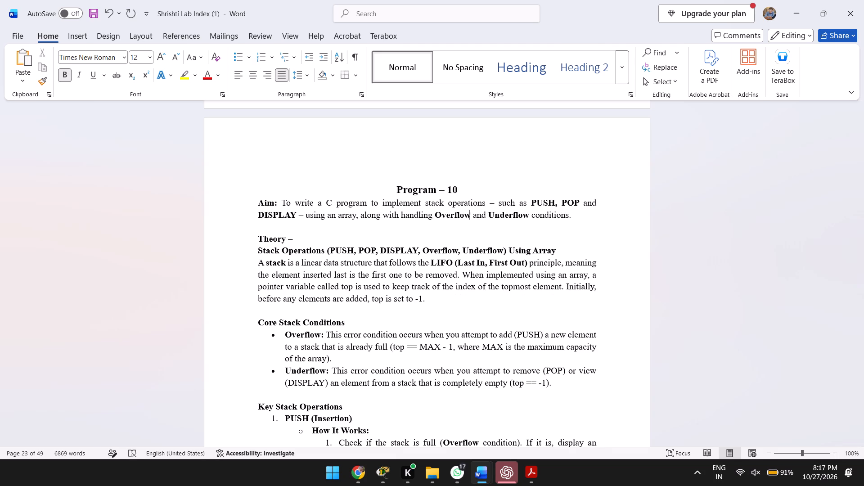
pyautogui.hotkey('ctrl', 'Right')
pyautogui.hotkey('ctrl', 'Right')
pyautogui.hotkey('ctrl', 'Right')
pyautogui.hotkey('ctrl', 'Right')
pyautogui.hotkey('ctrl', 'shift', 'Up')
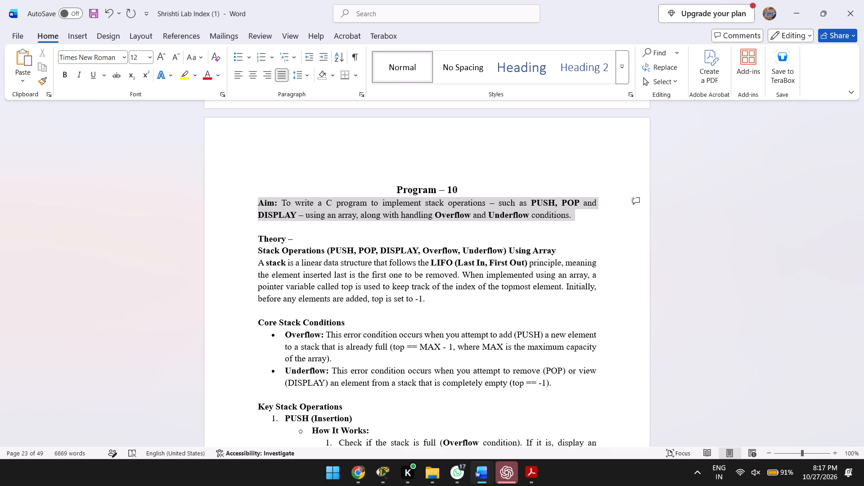
pyautogui.hotkey('ctrl', 'b')
pyautogui.hotkey('ctrl', 'b')
# Insert a blank line above the Source code heading of Program 10 to push it onto the page with its code.
pyautogui.scroll(-1, 472, 263)
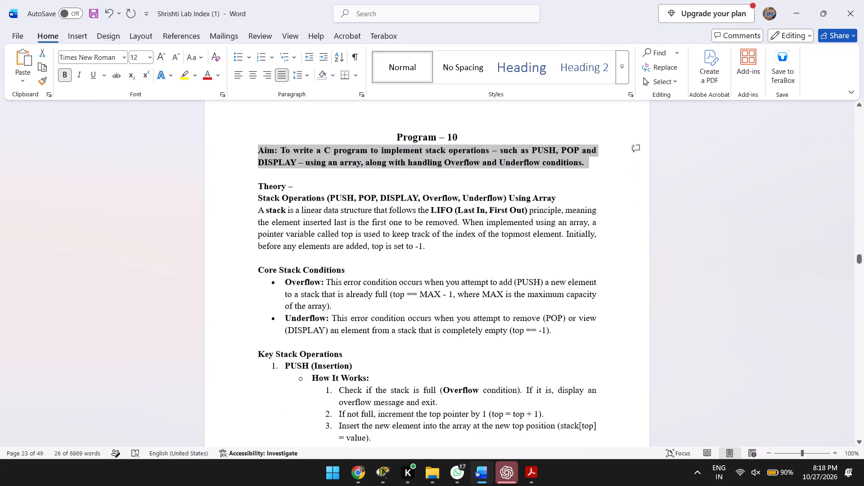
pyautogui.scroll(-3, 487, 274)
pyautogui.scroll(1, 487, 274)
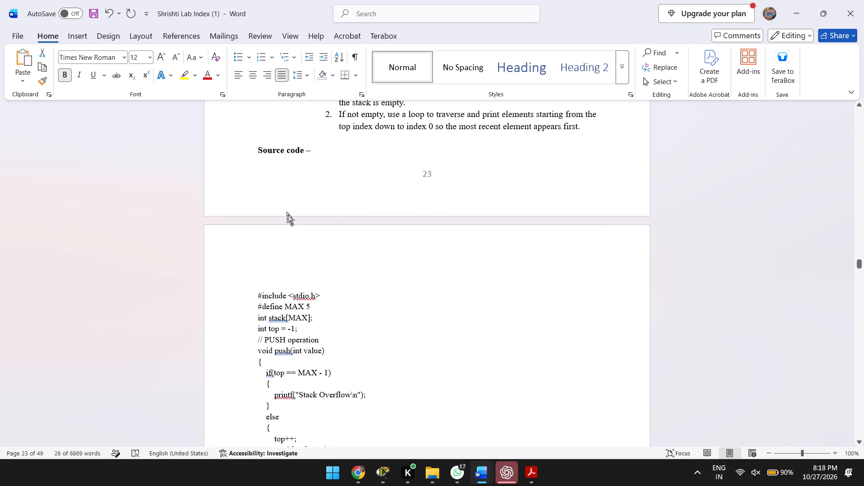
pyautogui.click(276, 144)
pyautogui.press('Down')
pyautogui.press('Return')
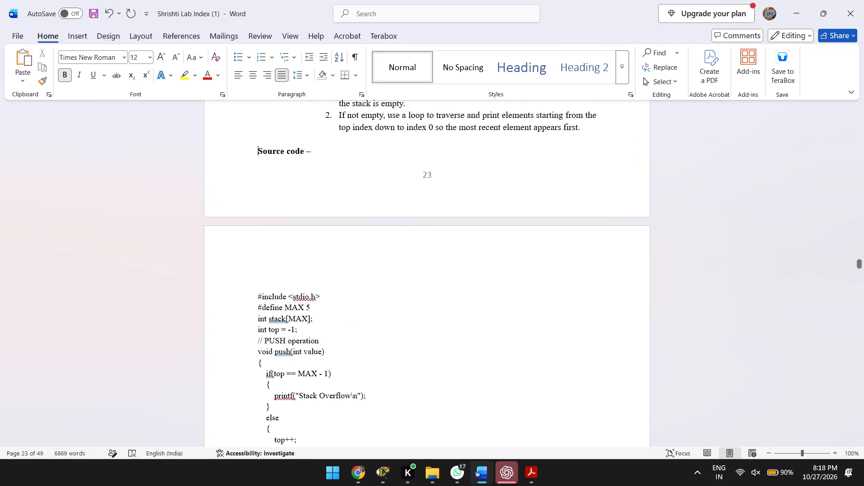
pyautogui.scroll(-1, 289, 240)
pyautogui.scroll(-2, 378, 276)
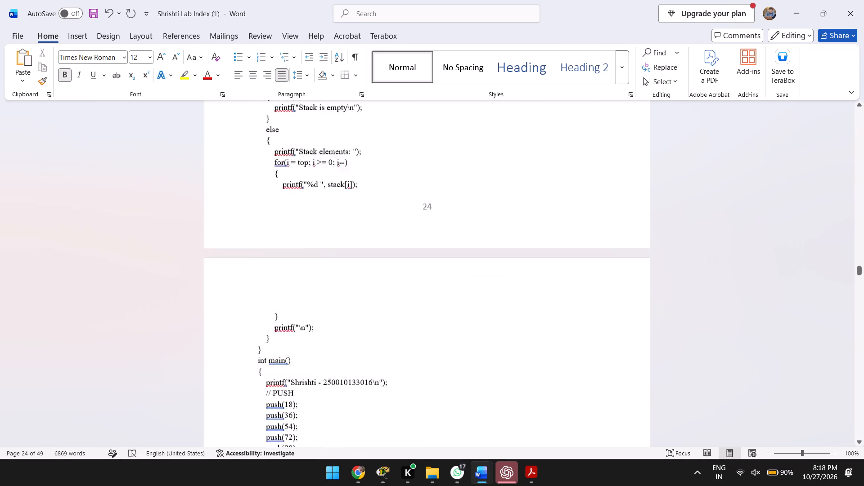
# Delete the statement "Program that demonstrates insertion operations in a linked list including:" and its three numbered items under the Program – 11 heading.
pyautogui.scroll(-6, 378, 276)
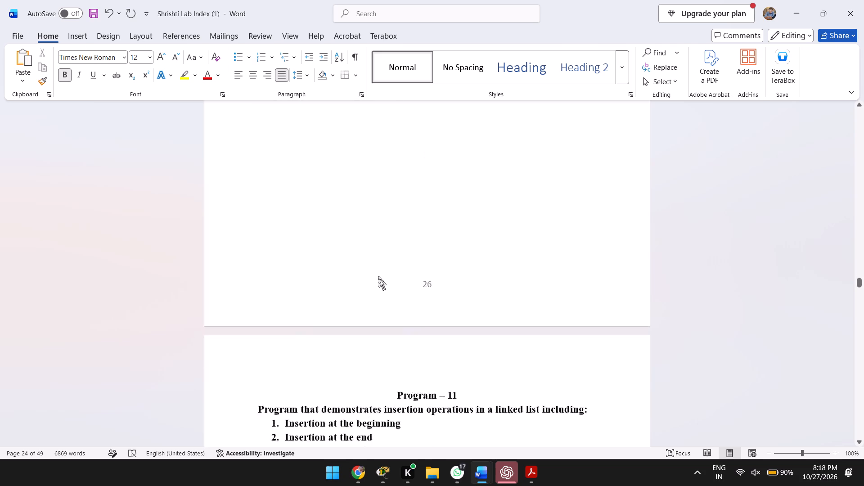
pyautogui.scroll(-2, 378, 276)
pyautogui.scroll(1, 382, 177)
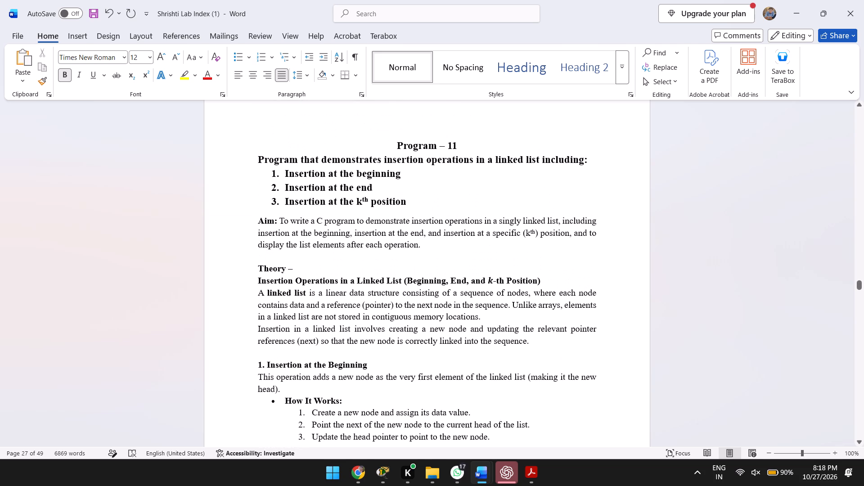
pyautogui.click(421, 192)
pyautogui.click(421, 198)
pyautogui.hotkey('ctrl', 'shift', 'Up')
pyautogui.hotkey('ctrl', 'shift', 'Up')
pyautogui.hotkey('ctrl', 'shift', 'Up')
pyautogui.hotkey('ctrl', 'shift', 'Up')
pyautogui.press('BackSpace')
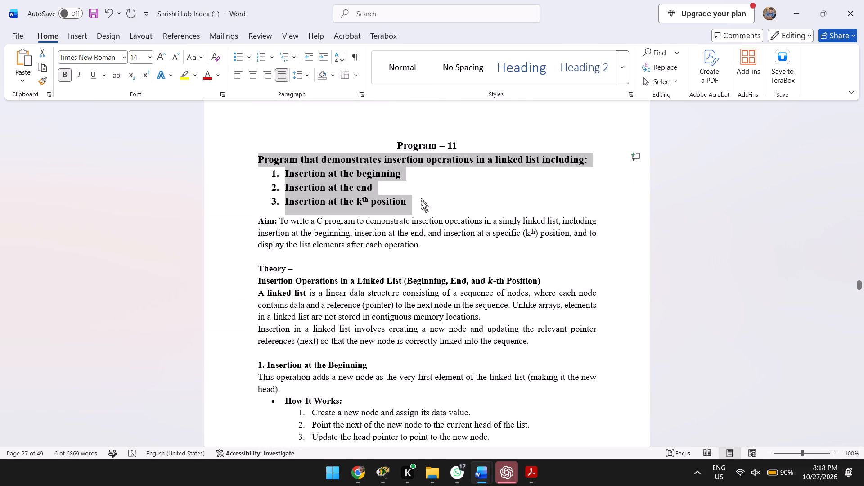
# Make the whole Aim paragraph of Program 11 bold.
pyautogui.hotkey('ctrl', 'shift', 'Down')
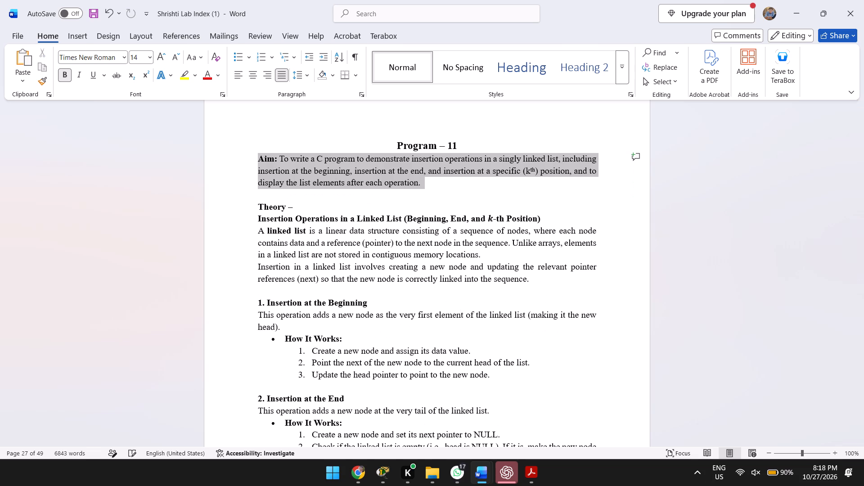
pyautogui.hotkey('ctrl', 'b')
pyautogui.hotkey('ctrl', 'b')
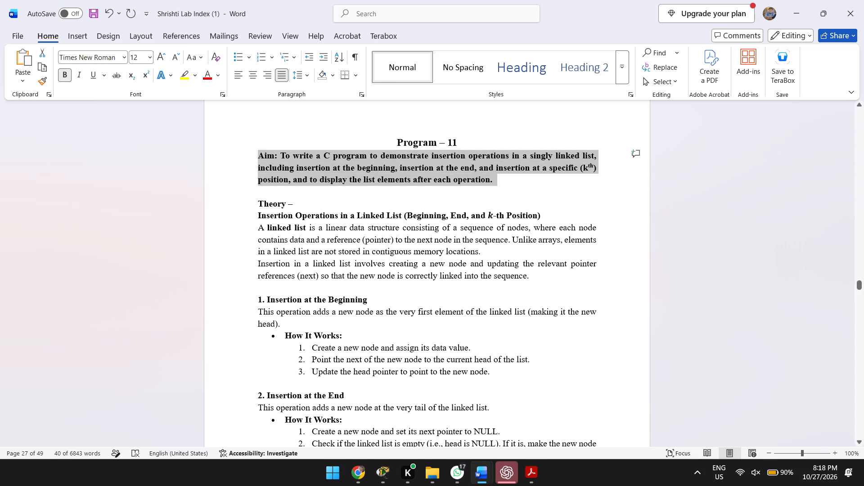
# Delete the statement "Program that performs deletion operations on a linked list including:" and its three numbered items under the Program – 12 heading.
pyautogui.scroll(-4, 483, 243)
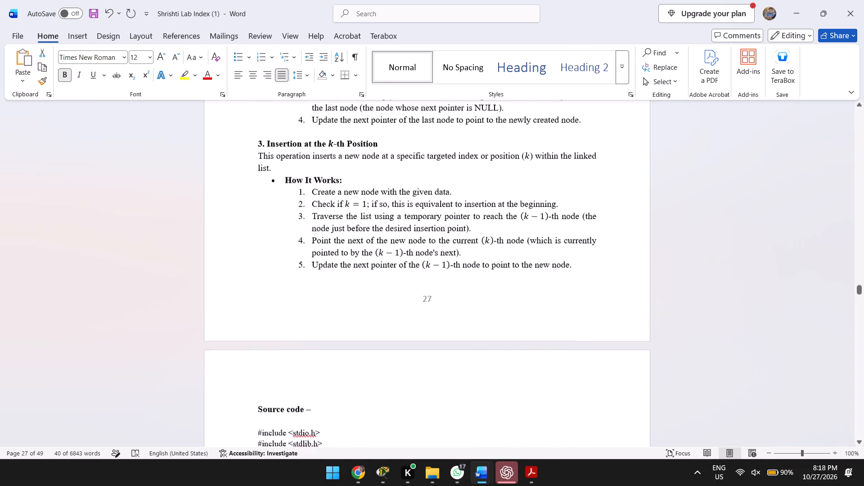
pyautogui.scroll(-5, 481, 261)
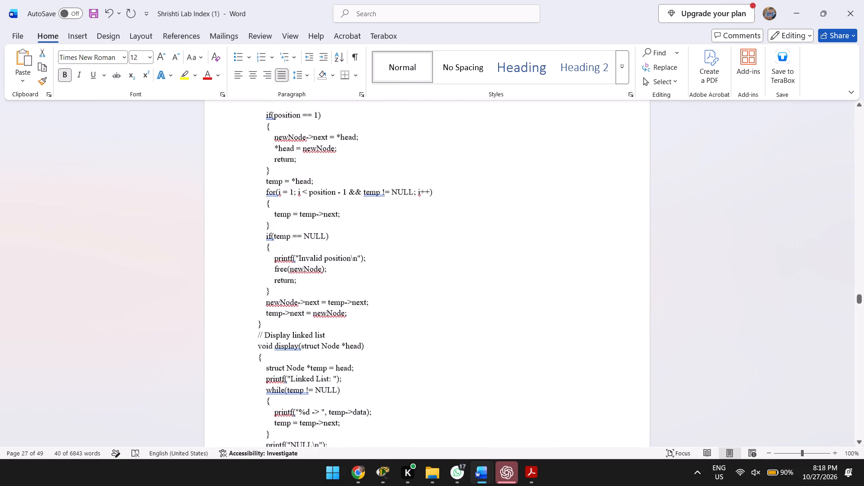
pyautogui.scroll(-5, 481, 261)
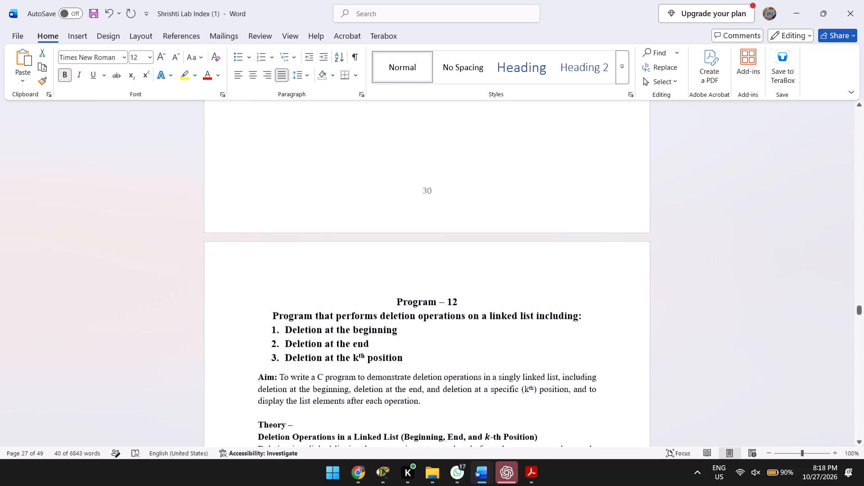
pyautogui.scroll(-2, 481, 261)
pyautogui.click(398, 194)
pyautogui.click(405, 194)
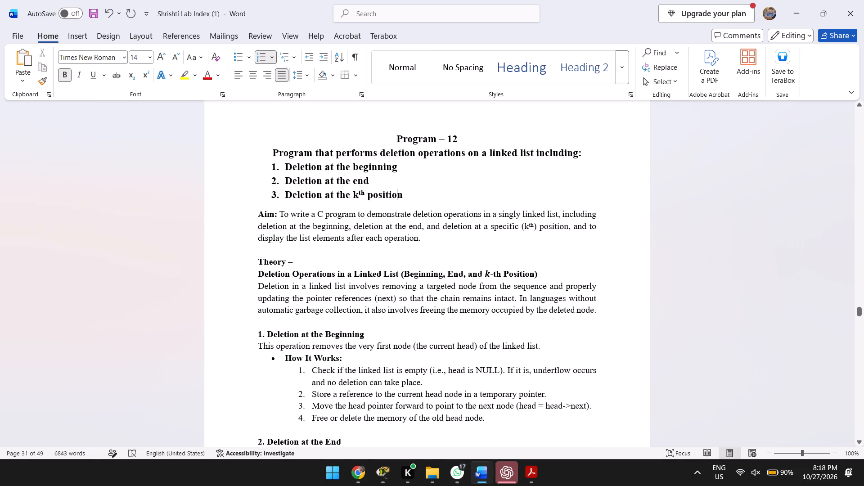
pyautogui.hotkey('ctrl', 'shift', 'Up')
pyautogui.hotkey('ctrl', 'shift', 'Up')
pyautogui.hotkey('ctrl', 'shift', 'Up')
pyautogui.hotkey('ctrl', 'shift', 'Up')
pyautogui.hotkey('ctrl', 'BackSpace')
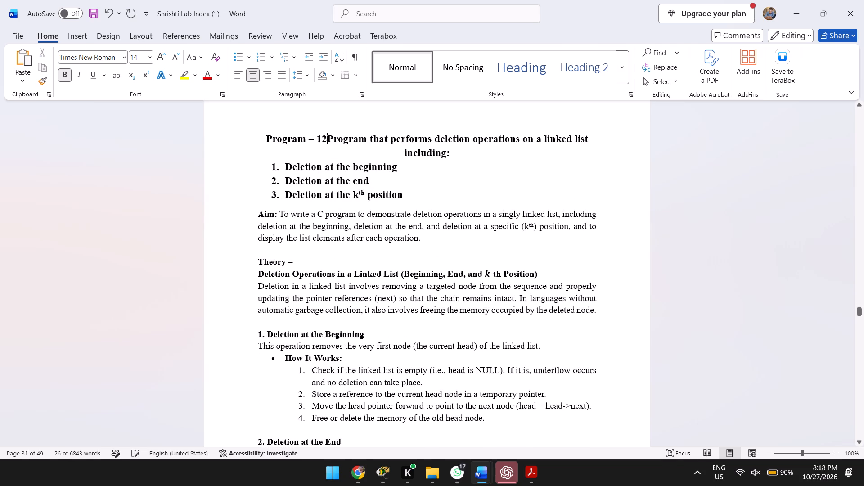
pyautogui.hotkey('ctrl', 'z')
pyautogui.press('BackSpace')
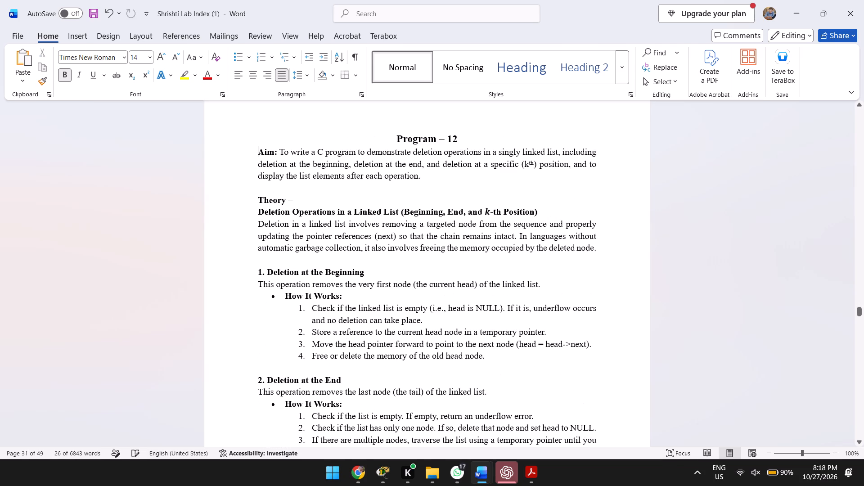
# Make the whole Aim paragraph of Program 12 bold.
pyautogui.hotkey('ctrl', 'shift', 'Down')
pyautogui.hotkey('ctrl', 'b')
pyautogui.hotkey('ctrl', 'b')
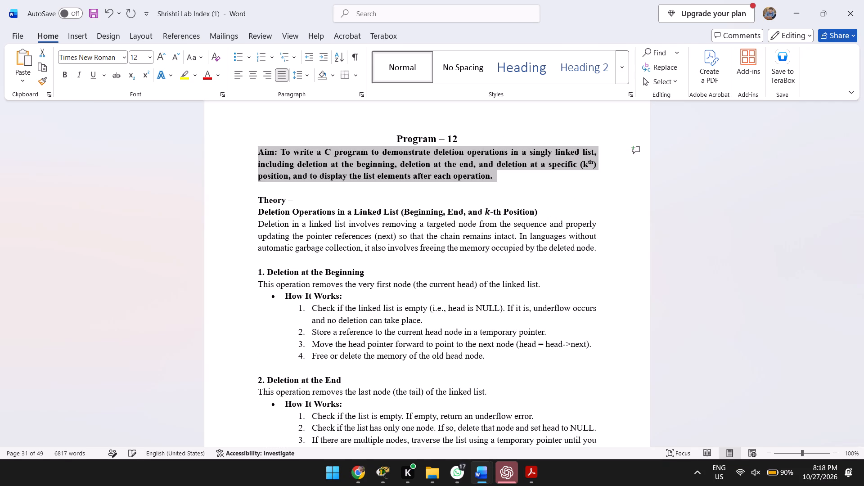
# Delete the two-line statement starting "Write a program to implement stack operations" and the blank line above it under the Program – 13 heading.
pyautogui.scroll(-4, 448, 219)
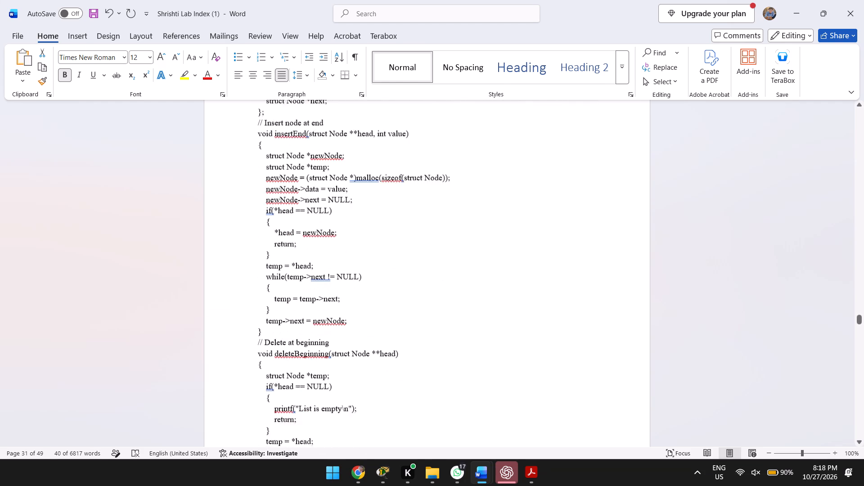
pyautogui.scroll(-5, 448, 219)
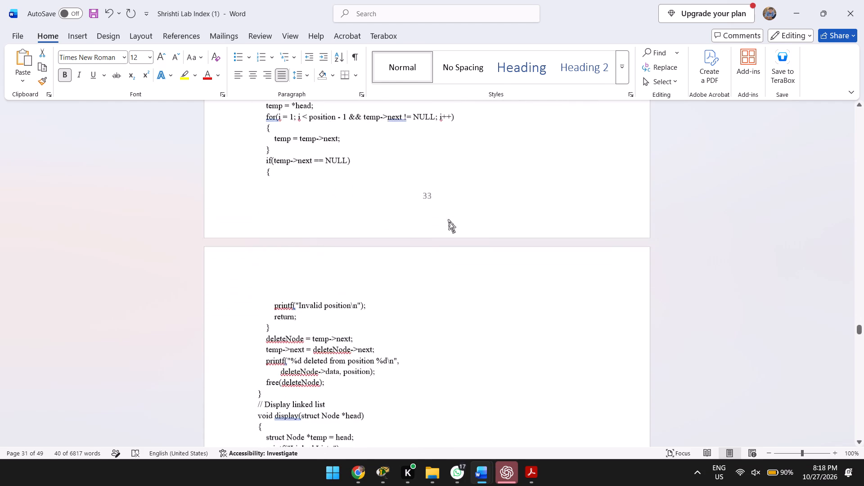
pyautogui.scroll(-4, 448, 219)
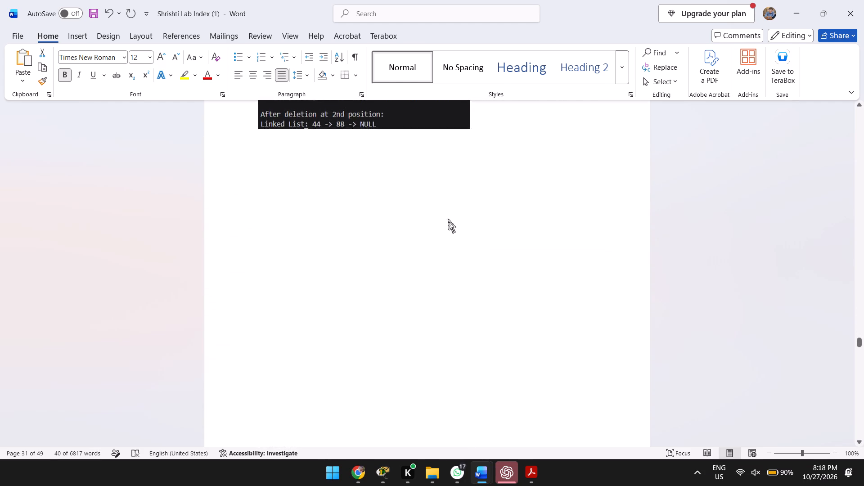
pyautogui.scroll(-2, 448, 219)
pyautogui.click(549, 188)
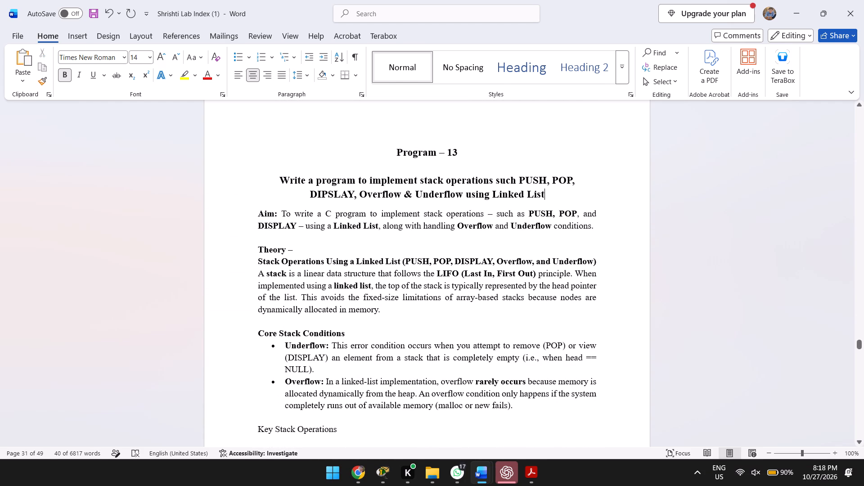
pyautogui.hotkey('ctrl', 'shift', 'BackSpace')
pyautogui.hotkey('ctrl', 'shift', 'BackSpace')
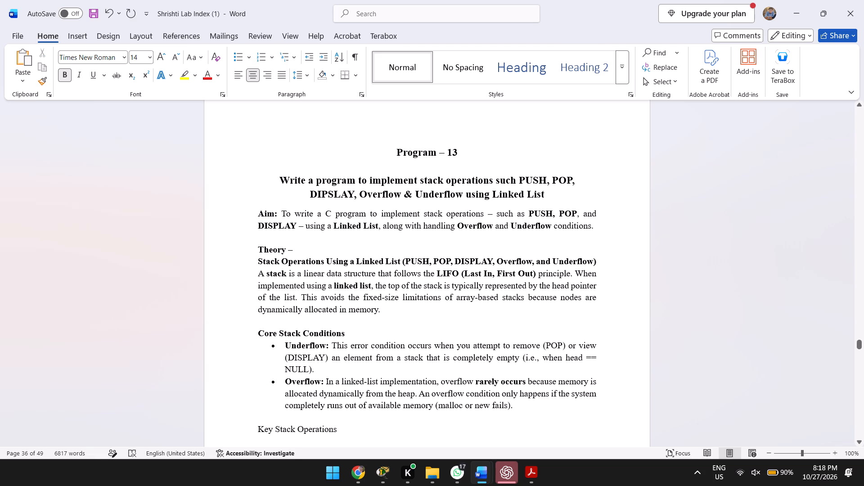
pyautogui.hotkey('ctrl', 'shift', 'Up')
pyautogui.press('BackSpace')
pyautogui.press('BackSpace')
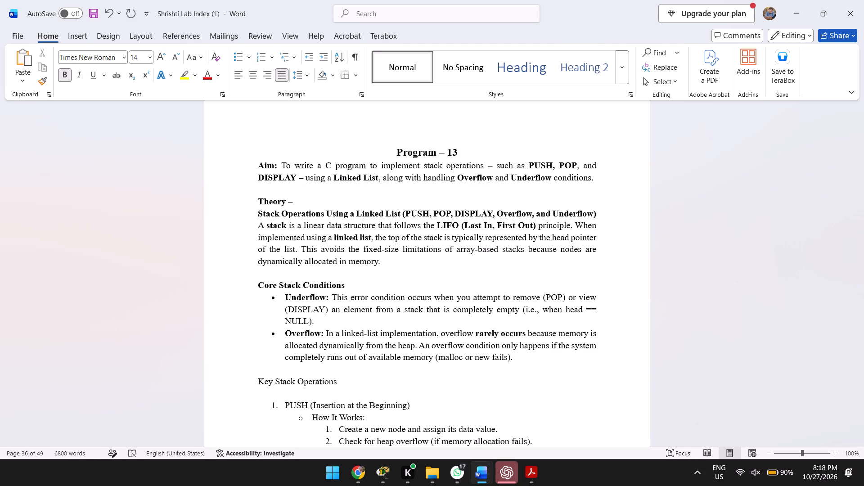
# Make the whole Aim paragraph of Program 13 bold.
pyautogui.click(600, 183)
pyautogui.hotkey('ctrl', 'shift', 'Up')
pyautogui.hotkey('ctrl', 'b')
pyautogui.hotkey('ctrl', 'b')
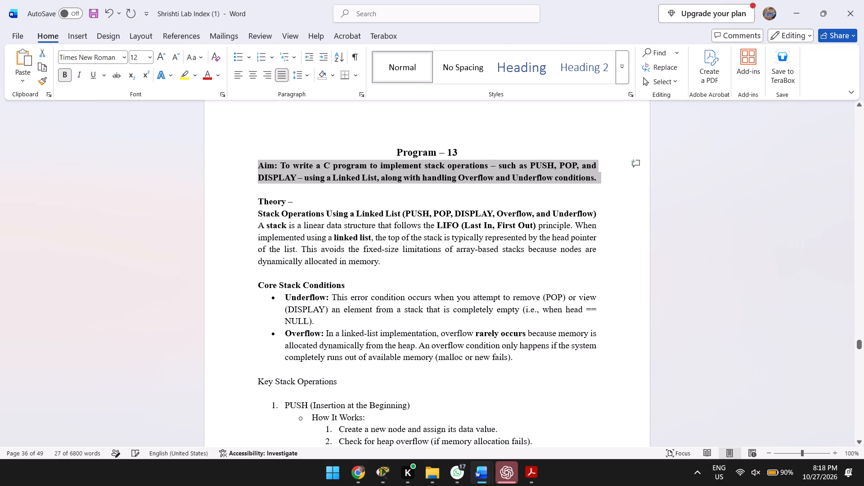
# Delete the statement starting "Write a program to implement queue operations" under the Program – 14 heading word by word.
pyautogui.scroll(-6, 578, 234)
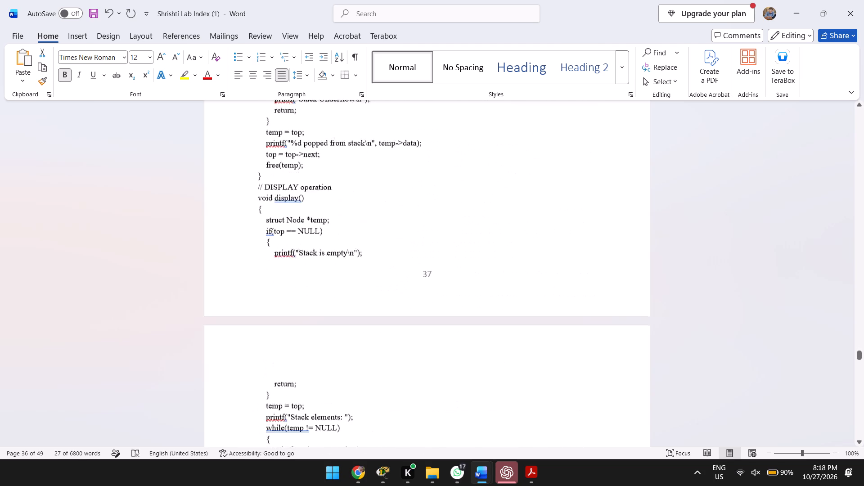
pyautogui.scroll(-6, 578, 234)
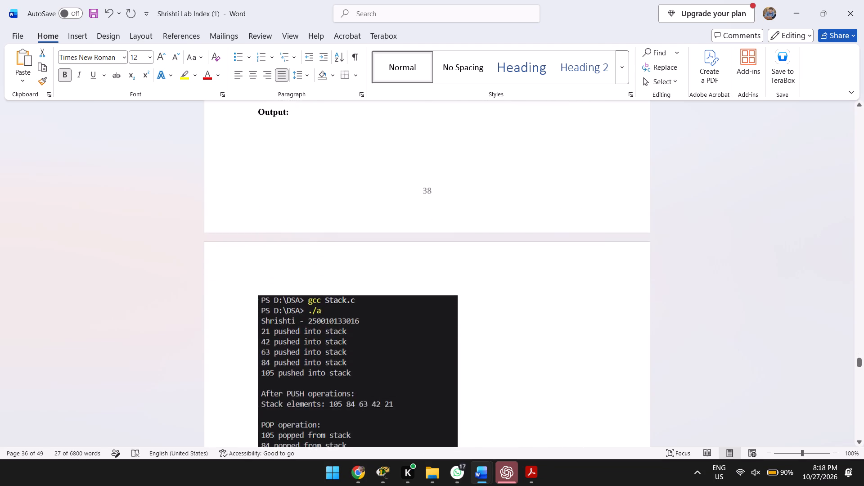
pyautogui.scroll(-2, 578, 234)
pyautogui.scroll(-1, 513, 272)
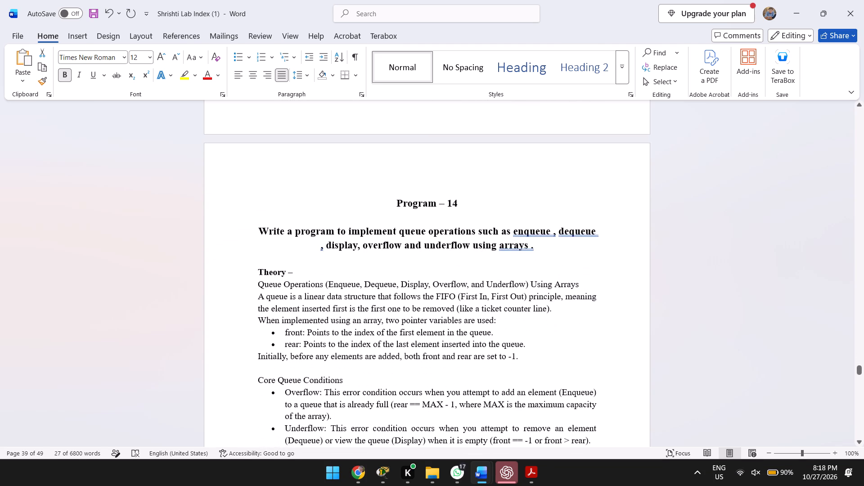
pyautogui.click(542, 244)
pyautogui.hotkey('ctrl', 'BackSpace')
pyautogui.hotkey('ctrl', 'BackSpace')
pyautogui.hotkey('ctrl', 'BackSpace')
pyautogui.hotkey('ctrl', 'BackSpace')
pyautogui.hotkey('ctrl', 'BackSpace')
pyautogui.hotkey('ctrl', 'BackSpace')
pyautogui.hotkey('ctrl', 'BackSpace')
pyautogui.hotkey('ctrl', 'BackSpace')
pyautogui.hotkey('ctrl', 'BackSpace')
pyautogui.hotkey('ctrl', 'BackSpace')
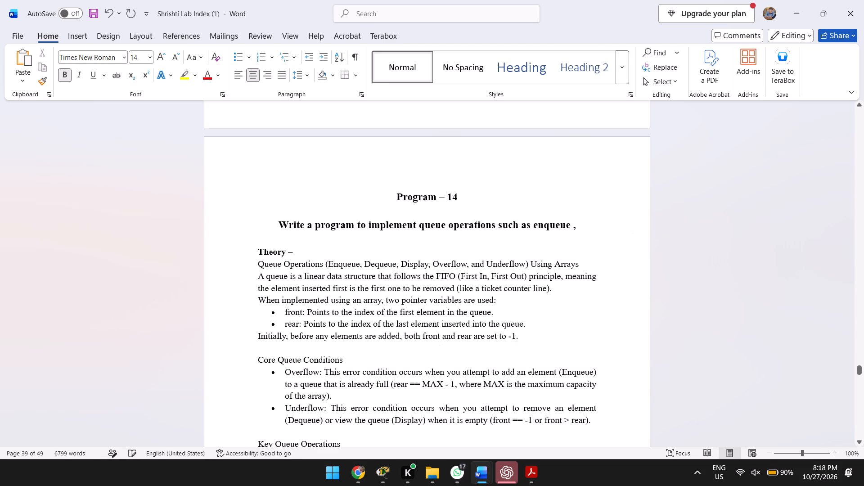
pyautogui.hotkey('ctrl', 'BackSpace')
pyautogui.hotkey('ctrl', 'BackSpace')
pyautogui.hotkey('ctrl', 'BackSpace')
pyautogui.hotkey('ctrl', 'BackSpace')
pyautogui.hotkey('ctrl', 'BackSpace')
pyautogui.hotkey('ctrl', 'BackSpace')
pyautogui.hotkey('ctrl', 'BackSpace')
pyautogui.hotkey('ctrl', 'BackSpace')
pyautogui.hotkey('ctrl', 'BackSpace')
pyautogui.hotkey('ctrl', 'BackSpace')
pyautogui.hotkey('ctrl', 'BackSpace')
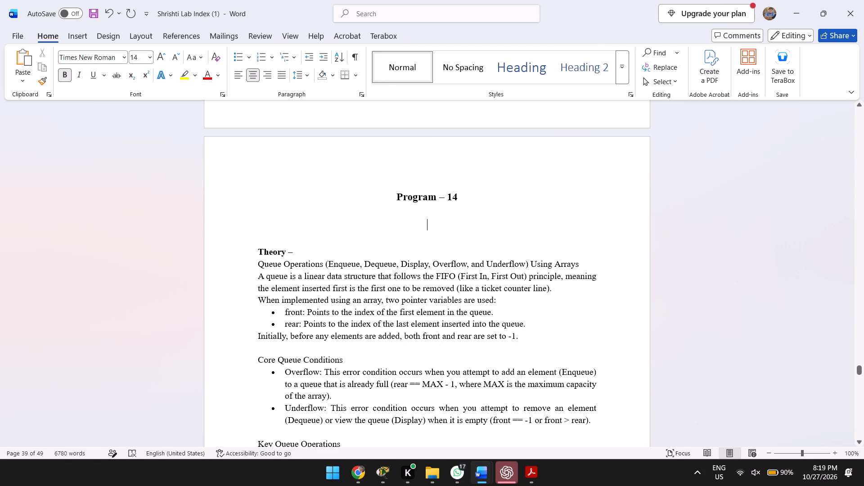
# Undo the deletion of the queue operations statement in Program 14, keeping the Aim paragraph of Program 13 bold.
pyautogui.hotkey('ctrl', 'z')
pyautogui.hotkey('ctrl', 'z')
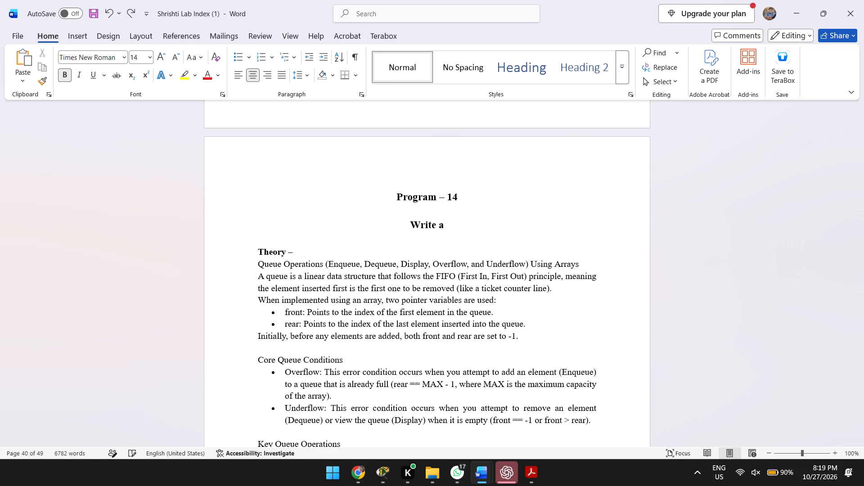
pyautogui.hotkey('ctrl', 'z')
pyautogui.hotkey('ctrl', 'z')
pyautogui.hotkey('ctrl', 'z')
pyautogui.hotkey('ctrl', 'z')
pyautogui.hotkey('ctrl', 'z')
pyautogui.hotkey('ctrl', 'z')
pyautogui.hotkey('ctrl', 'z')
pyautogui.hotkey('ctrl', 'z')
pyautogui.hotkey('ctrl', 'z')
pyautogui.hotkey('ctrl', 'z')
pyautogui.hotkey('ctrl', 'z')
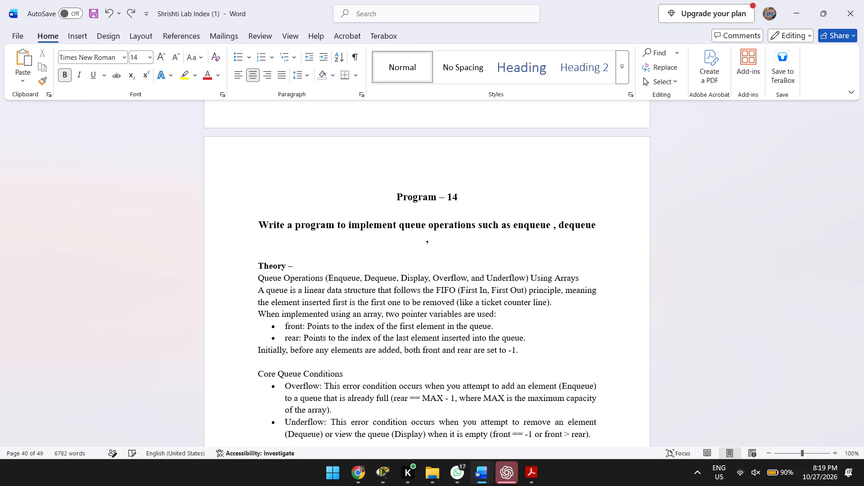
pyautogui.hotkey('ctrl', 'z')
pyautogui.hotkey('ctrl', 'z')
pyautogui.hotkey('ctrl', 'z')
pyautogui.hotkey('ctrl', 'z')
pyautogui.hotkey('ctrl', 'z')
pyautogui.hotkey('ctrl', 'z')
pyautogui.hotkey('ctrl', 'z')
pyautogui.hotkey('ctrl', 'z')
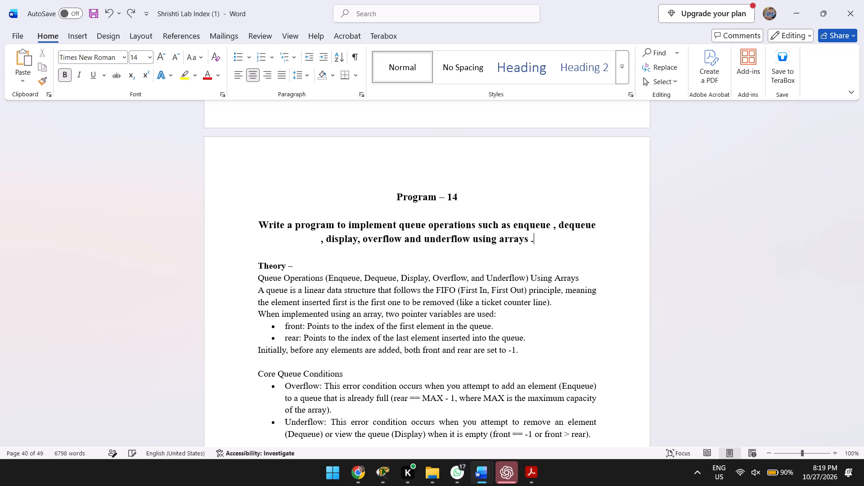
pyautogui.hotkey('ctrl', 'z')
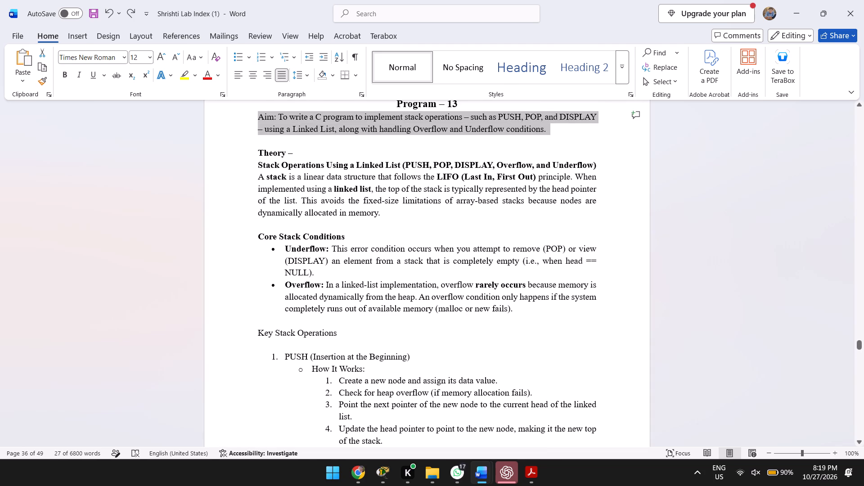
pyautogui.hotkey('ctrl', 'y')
# Justify the "Write a program to implement queue operations" statement of Program 14 and reduce its font size to 12.
pyautogui.scroll(-9, 542, 244)
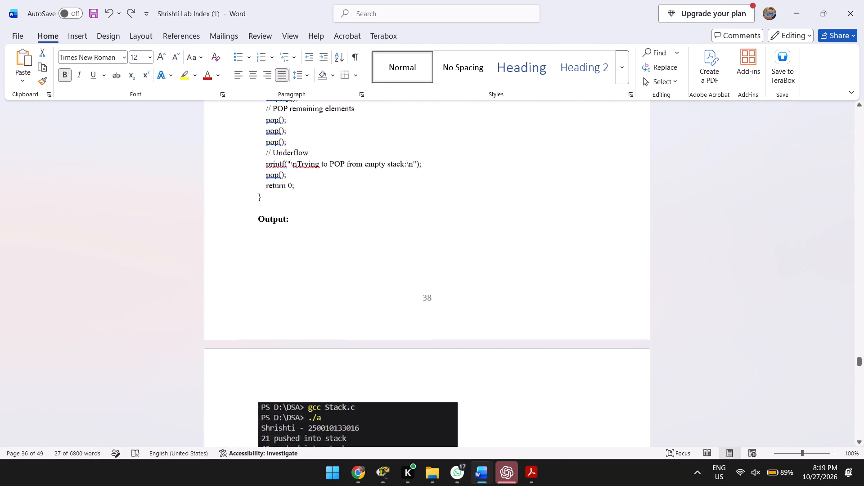
pyautogui.scroll(-5, 542, 244)
pyautogui.click(534, 292)
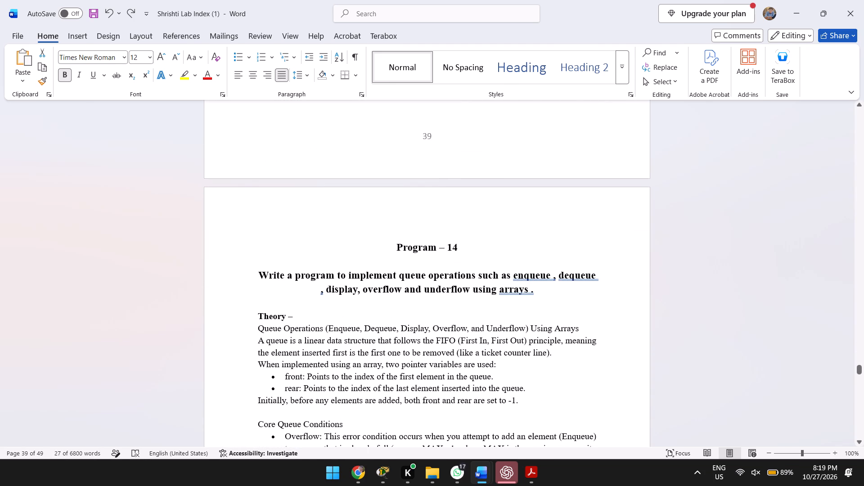
pyautogui.hotkey('ctrl', 'shift', 'Up')
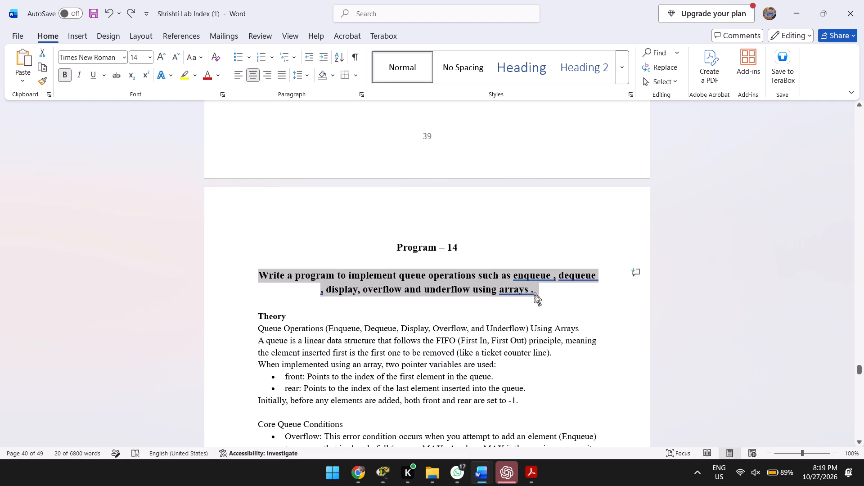
pyautogui.click(277, 72)
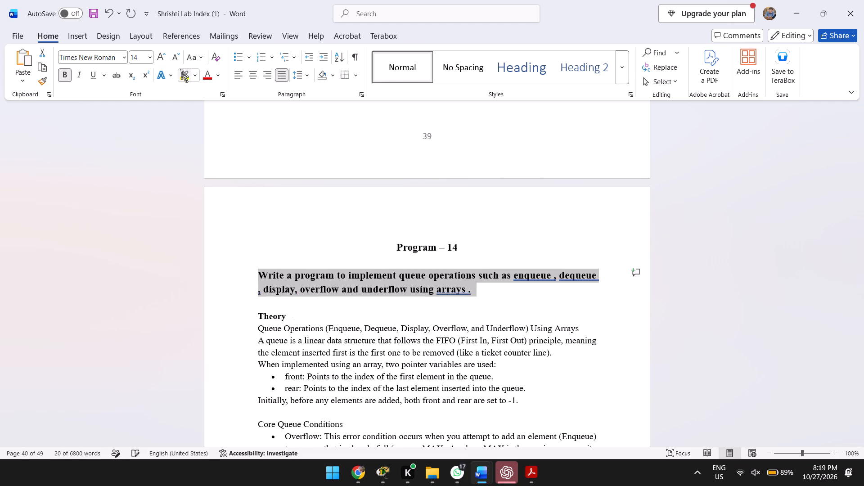
pyautogui.hotkey('ctrl', 'shift', ',')
pyautogui.press('Left')
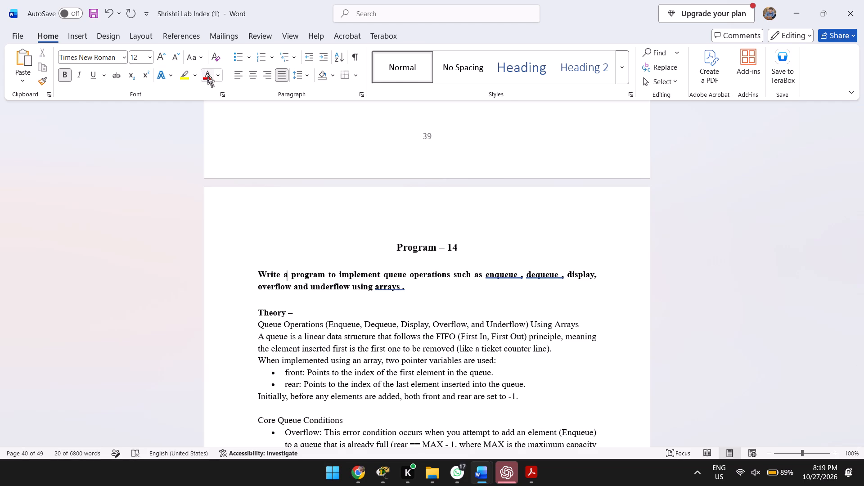
# Look back over the Program 13 pages, covering its theory, source code and page breaks up to the Program – 14 heading.
pyautogui.scroll(10, 207, 73)
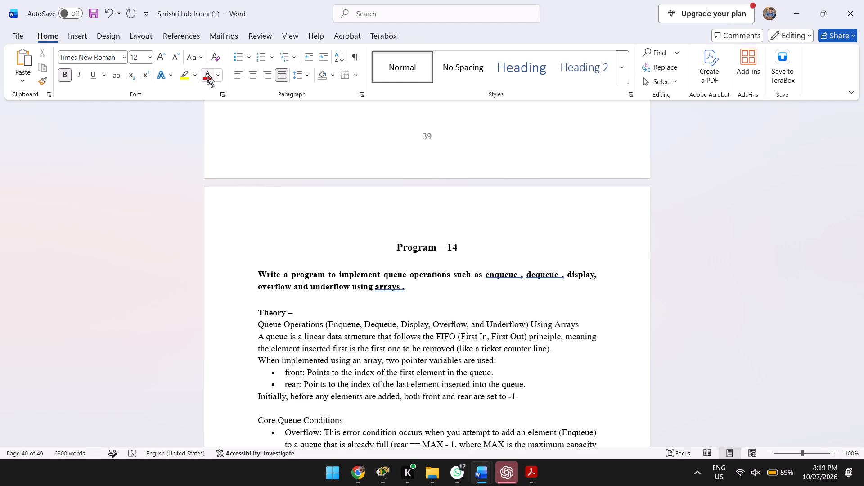
pyautogui.scroll(2, 207, 73)
pyautogui.scroll(2, 267, 135)
pyautogui.scroll(-2, 267, 135)
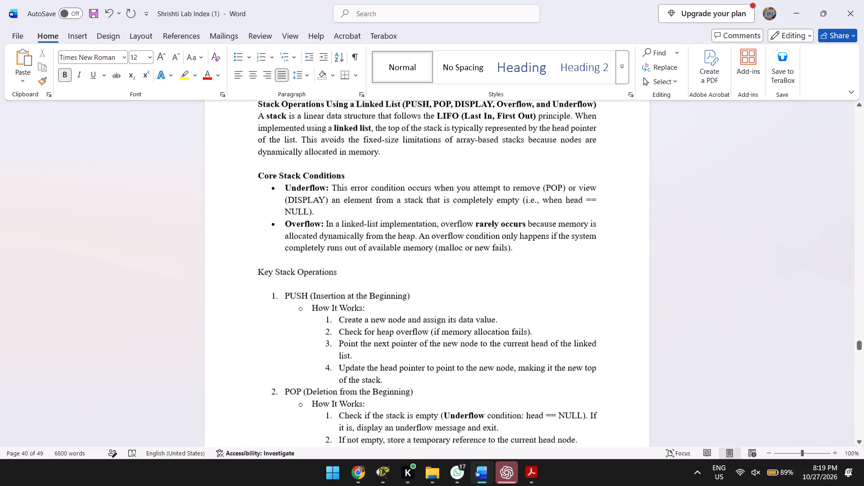
pyautogui.scroll(-1, 267, 135)
pyautogui.scroll(-3, 292, 170)
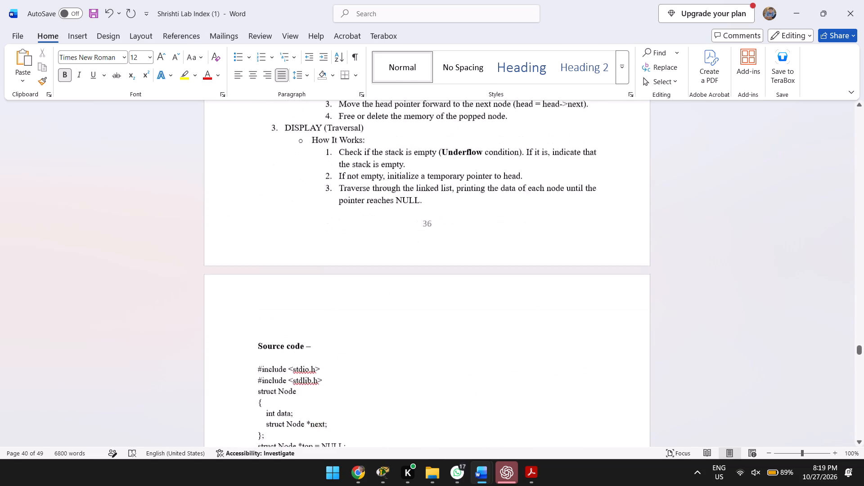
pyautogui.scroll(-5, 292, 170)
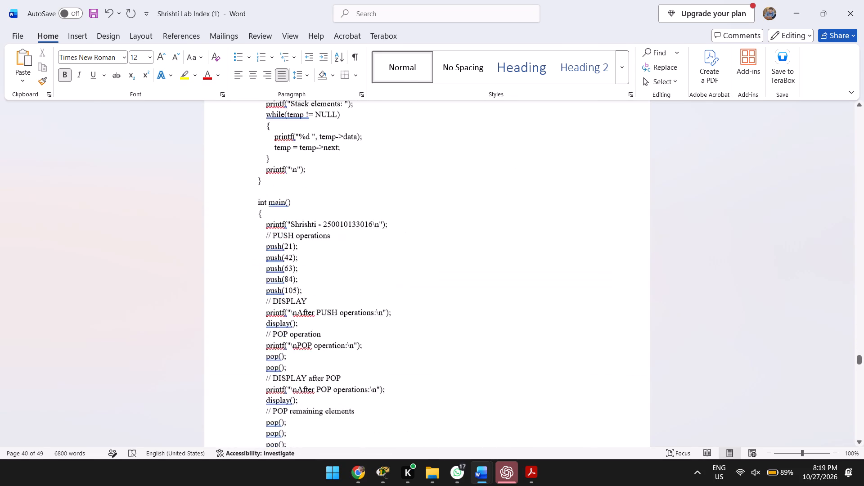
pyautogui.scroll(-3, 292, 170)
# Add the prefix "Aim: " before the "Write a program to implement queue operations" statement of Program 14.
pyautogui.write('Ai')
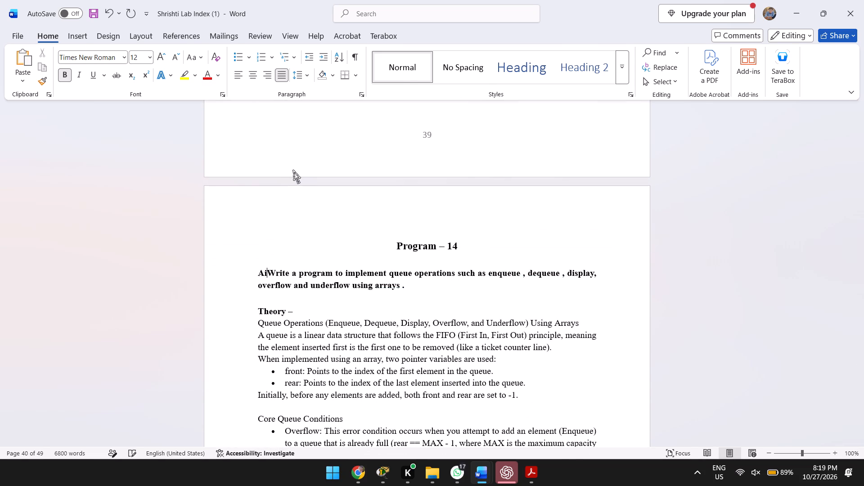
pyautogui.press('BackSpace')
pyautogui.write('im')
pyautogui.press('space')
pyautogui.press('BackSpace')
pyautogui.write(':')
pyautogui.press('space')
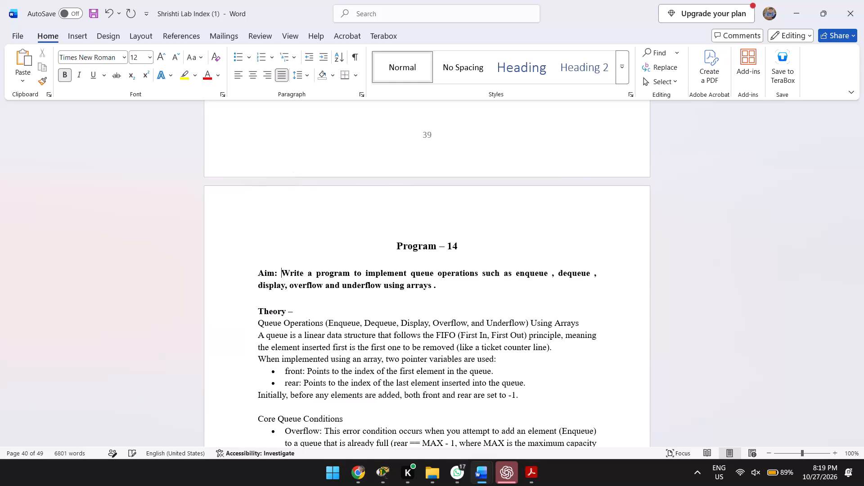
# Reduce the queue operations statement under the Program – 15 heading to font size 12, keep it bold and justify it.
pyautogui.scroll(-1, 336, 238)
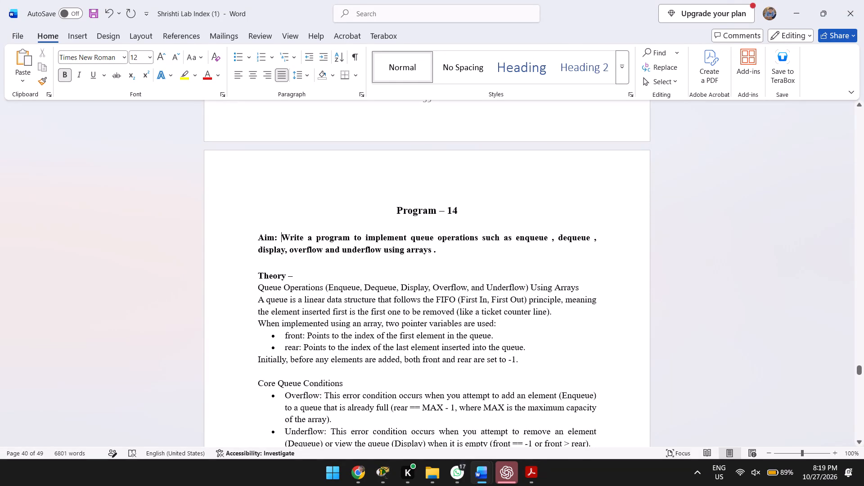
pyautogui.scroll(-1, 346, 206)
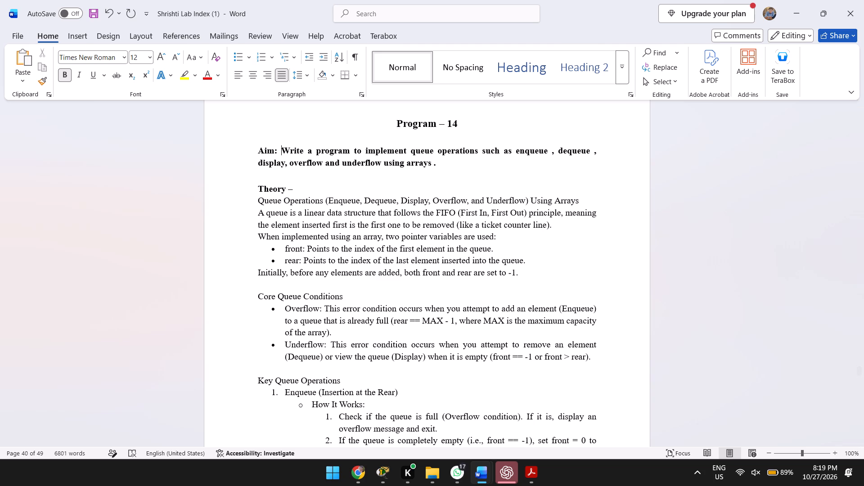
pyautogui.scroll(-4, 418, 224)
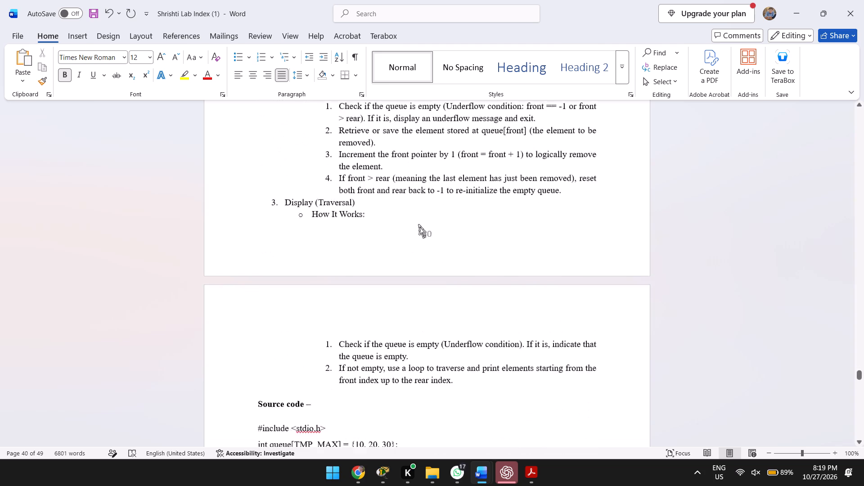
pyautogui.scroll(-4, 418, 224)
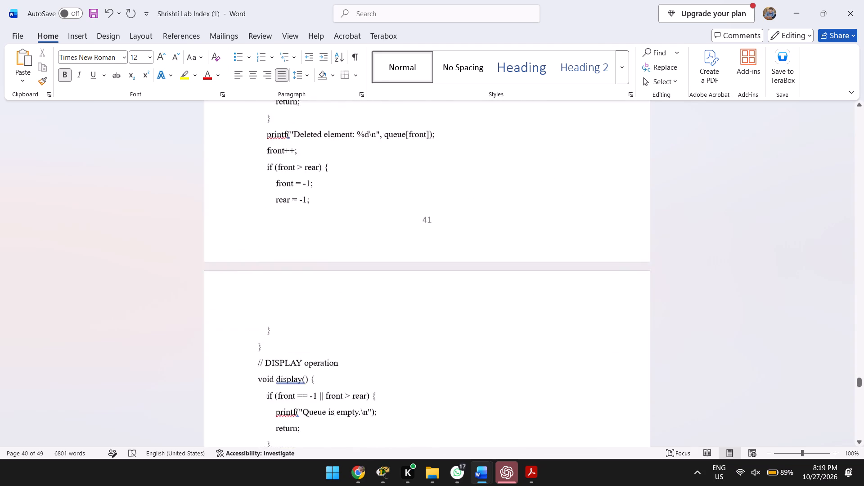
pyautogui.scroll(-4, 418, 224)
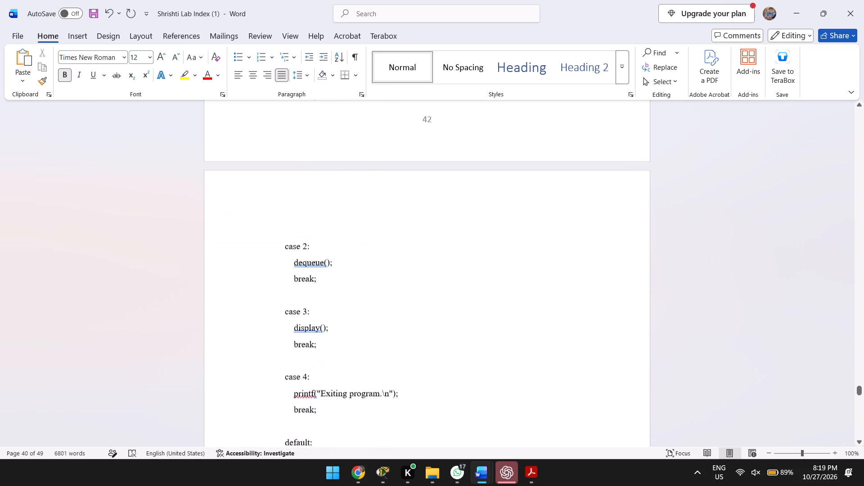
pyautogui.scroll(-3, 418, 224)
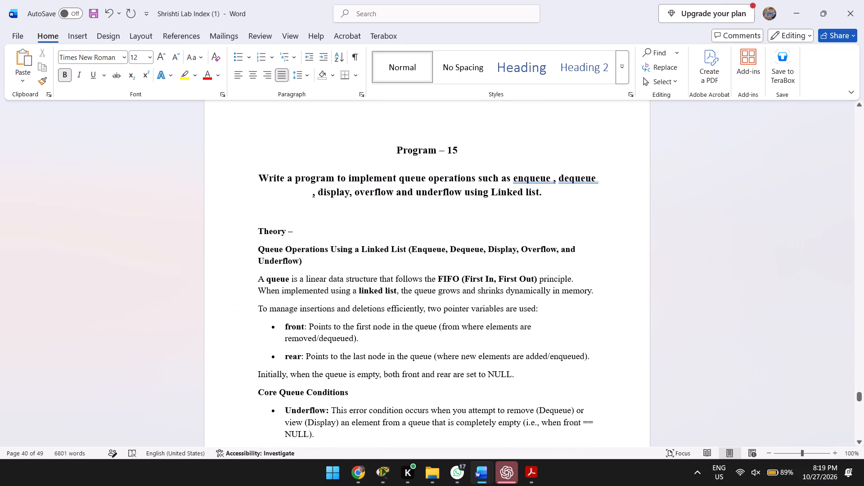
pyautogui.click(552, 191)
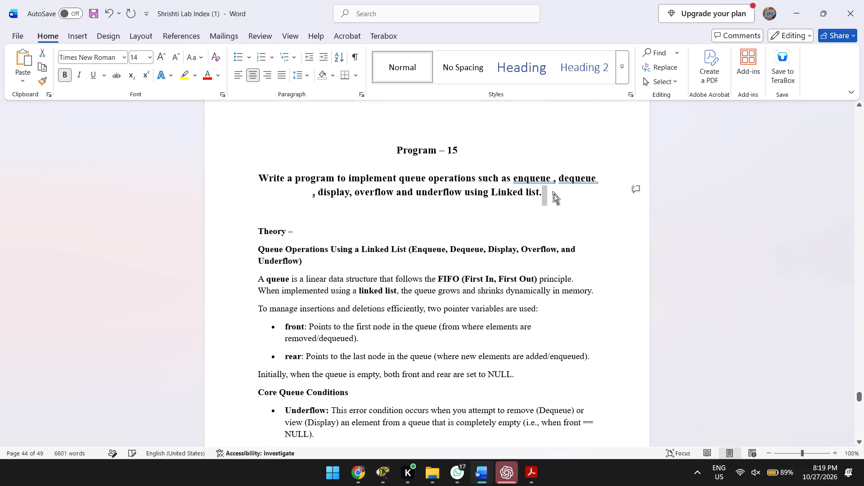
pyautogui.hotkey('ctrl', 'shift', 'Up')
pyautogui.hotkey('ctrl', 'b')
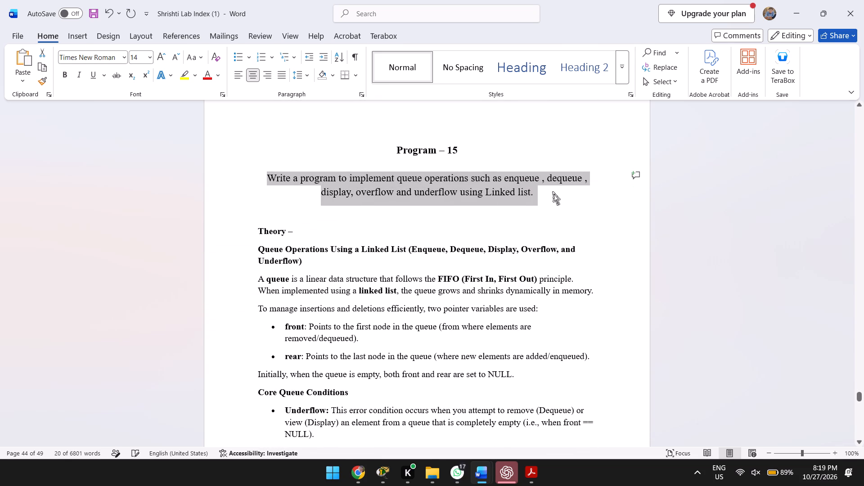
pyautogui.hotkey('ctrl', 'b')
pyautogui.hotkey('ctrl', 'shift', ',')
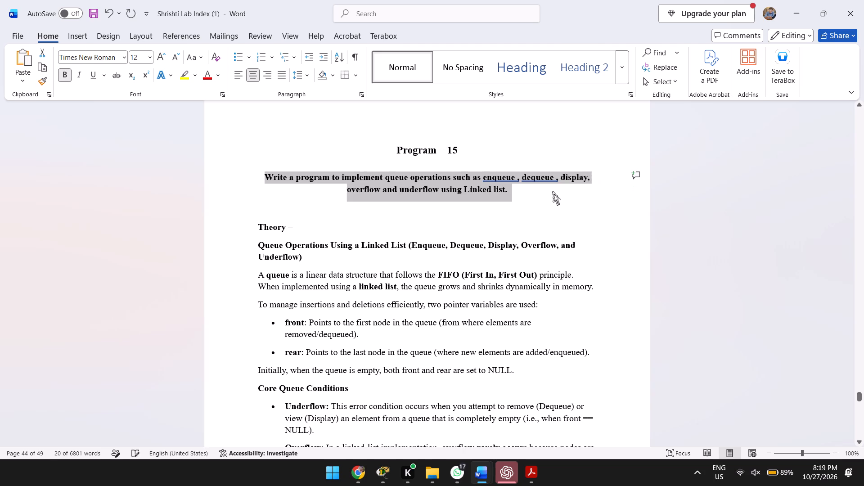
pyautogui.click(275, 76)
# Add the prefix "Aim: " before the queue operations using Linked list statement of Program 15.
pyautogui.press('Left')
pyautogui.write('Aim')
pyautogui.press('space')
pyautogui.press('BackSpace')
pyautogui.write(':')
pyautogui.press('space')
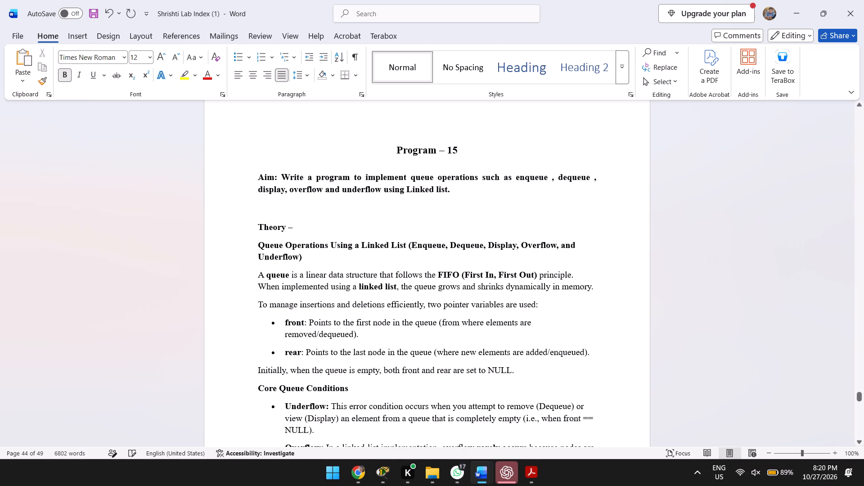
# Remove the blank line between the Aim paragraph and the Theory heading of Program 15.
pyautogui.click(361, 192)
pyautogui.press('BackSpace')
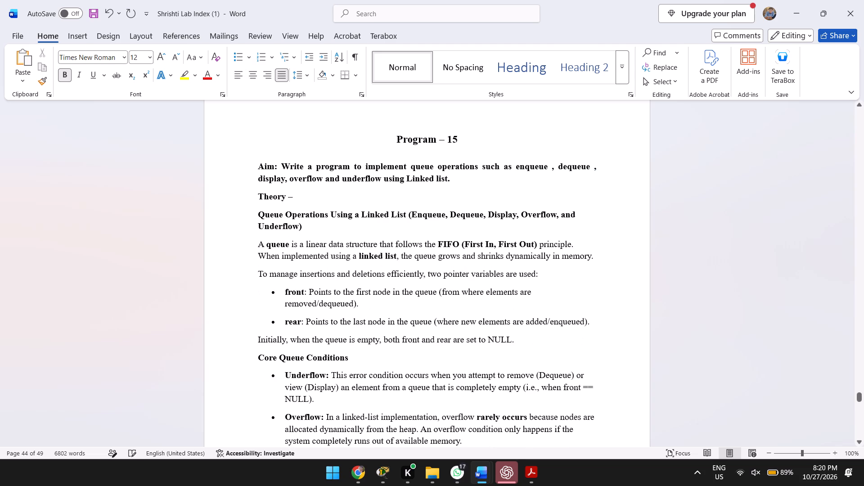
# Review the remaining pages of Program 15 through the end of the document.
pyautogui.scroll(-1, 414, 236)
pyautogui.scroll(-4, 440, 262)
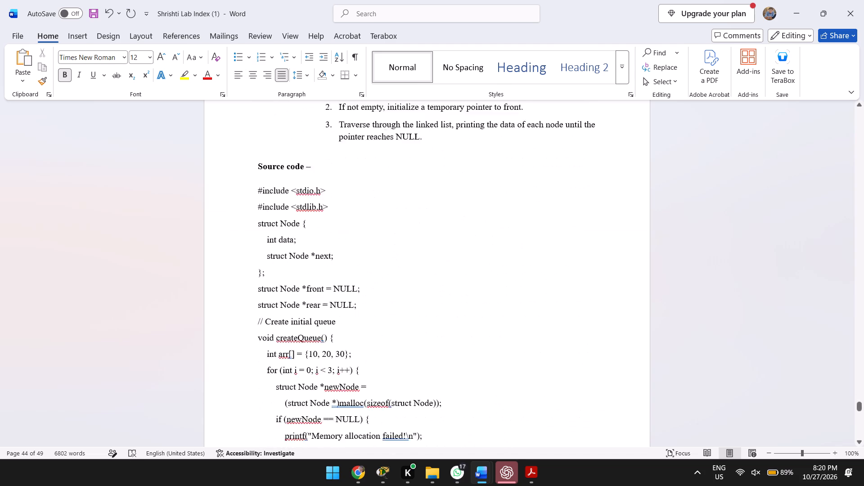
pyautogui.scroll(-6, 440, 262)
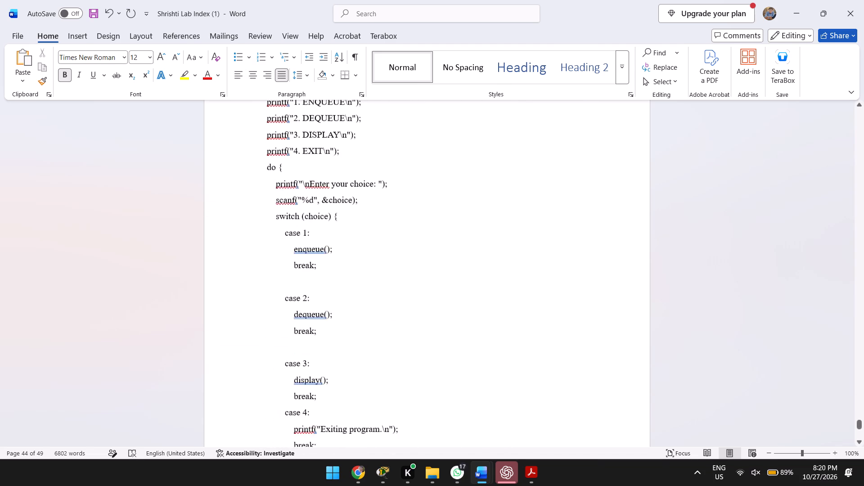
pyautogui.scroll(-6, 440, 262)
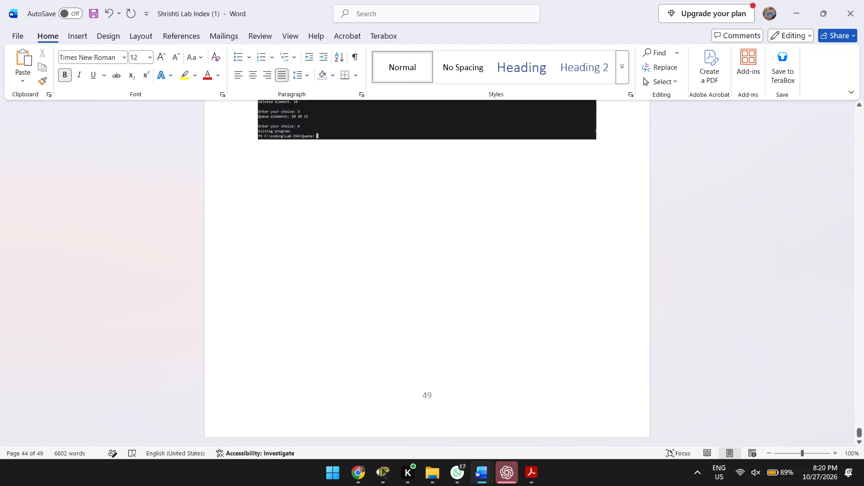
pyautogui.scroll(-1, 440, 262)
# Compare the page numbers listed in the INDEX table with the pages where Programs 1 and 2 actually start.
pyautogui.scroll(1, 440, 262)
pyautogui.scroll(20, 484, 261)
pyautogui.scroll(20, 484, 261)
pyautogui.scroll(20, 484, 261)
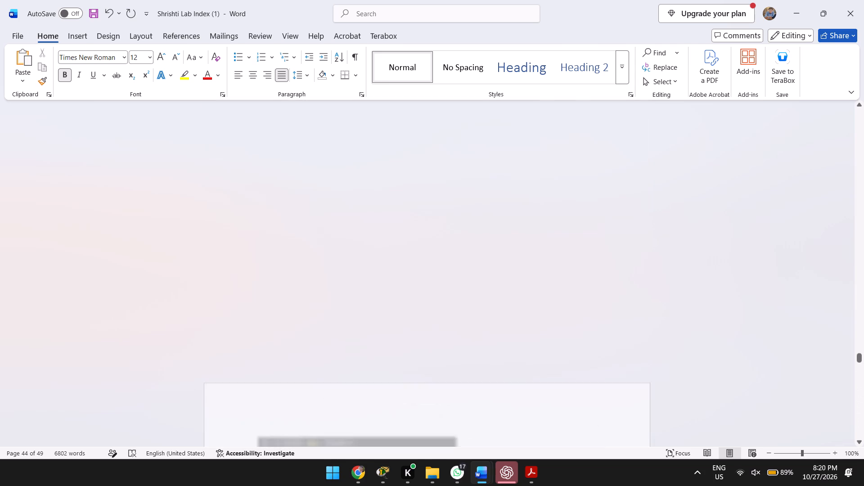
pyautogui.scroll(20, 484, 261)
pyautogui.scroll(20, 484, 261)
pyautogui.scroll(20, 484, 261)
pyautogui.scroll(-3, 484, 261)
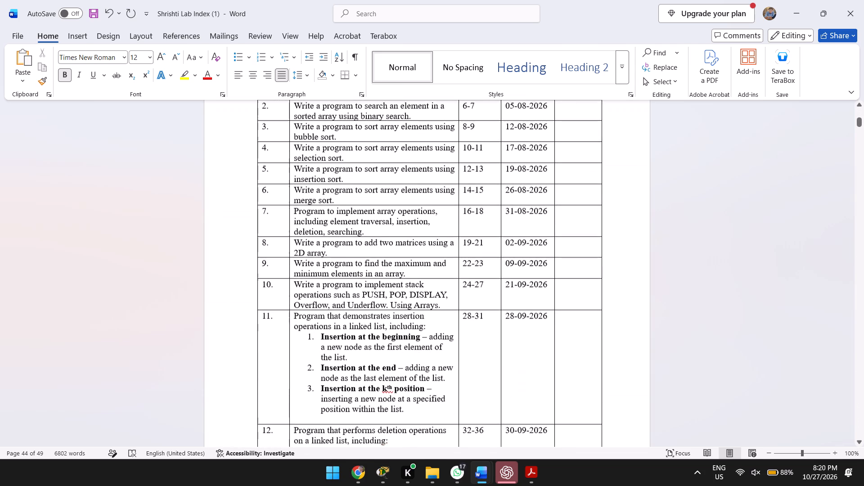
pyautogui.scroll(-1, 484, 261)
pyautogui.scroll(-3, 494, 175)
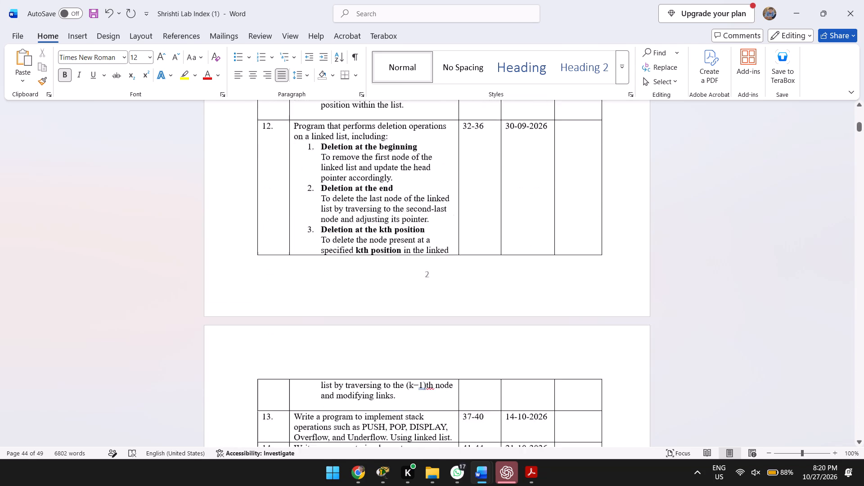
pyautogui.scroll(-2, 498, 275)
pyautogui.scroll(3, 498, 275)
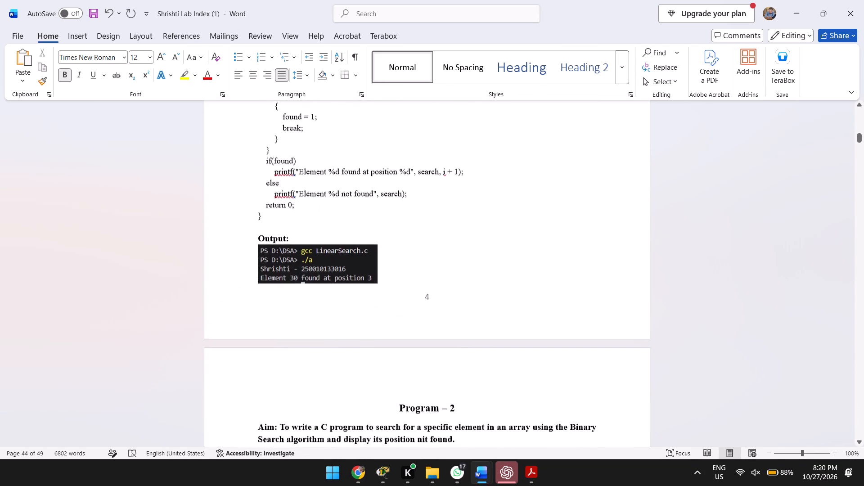
pyautogui.scroll(8, 498, 275)
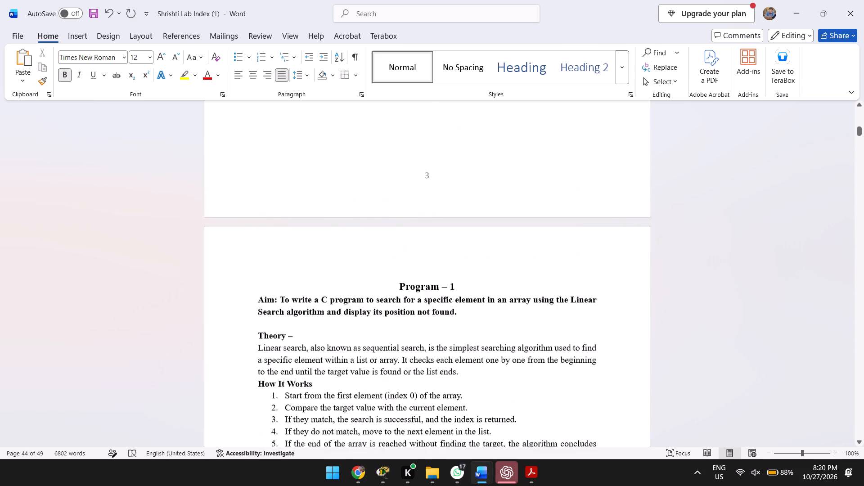
pyautogui.scroll(2, 498, 275)
pyautogui.scroll(-1, 498, 275)
pyautogui.scroll(1, 498, 275)
# Set the page number of program 1 (linear search) in the INDEX table to 4.
pyautogui.click(483, 161)
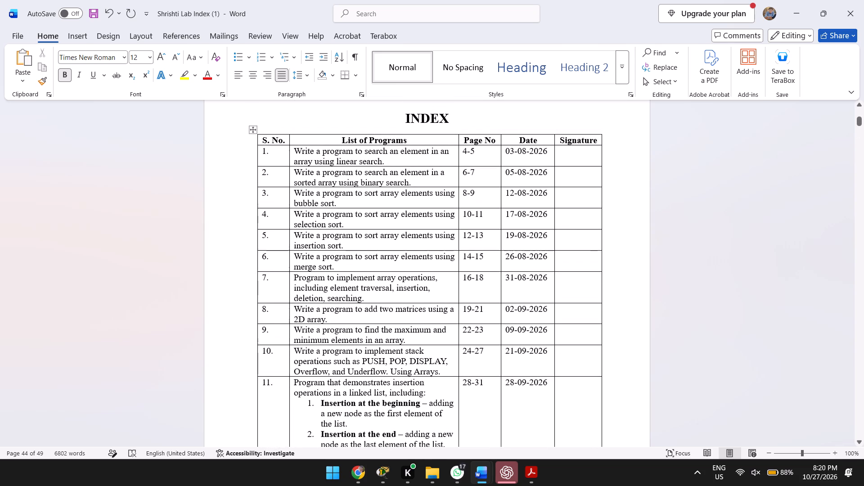
pyautogui.press('BackSpace')
pyautogui.press('BackSpace')
# Set the page range of program 2 (binary search) in the INDEX table to 5-6.
pyautogui.press('Down')
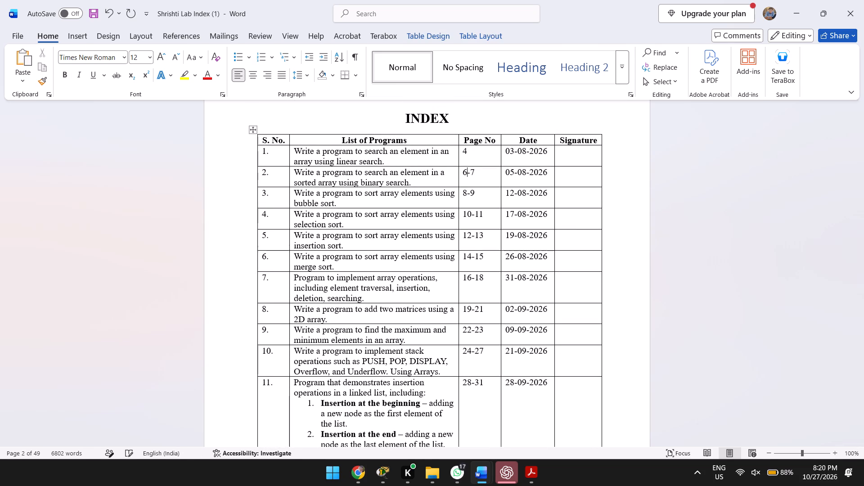
pyautogui.press('BackSpace')
pyautogui.press('5')
pyautogui.press('Right')
pyautogui.press('Right')
pyautogui.press('BackSpace')
pyautogui.press('7')
pyautogui.press('BackSpace')
pyautogui.press('6')
# Set the page range of program 3 (bubble sort) in the INDEX table to 7-8.
pyautogui.press('Down')
pyautogui.press('Left')
pyautogui.press('Right')
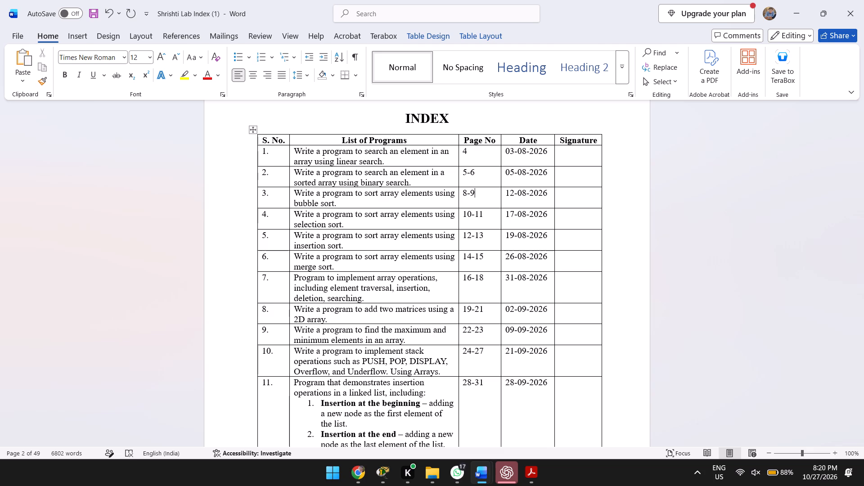
pyautogui.press('BackSpace')
pyautogui.press('BackSpace')
pyautogui.press('BackSpace')
pyautogui.write('7-8')
# Set the page range of program 4 (selection sort) in the INDEX table to 9-10.
pyautogui.press('Down')
pyautogui.press('Right')
pyautogui.press('Right')
pyautogui.press('BackSpace')
pyautogui.press('BackSpace')
pyautogui.press('BackSpace')
pyautogui.press('BackSpace')
pyautogui.press('BackSpace')
pyautogui.write('9-10')
# Set the page range of program 5 (insertion sort) in the INDEX table to 11-12.
pyautogui.press('Down')
pyautogui.press('Right')
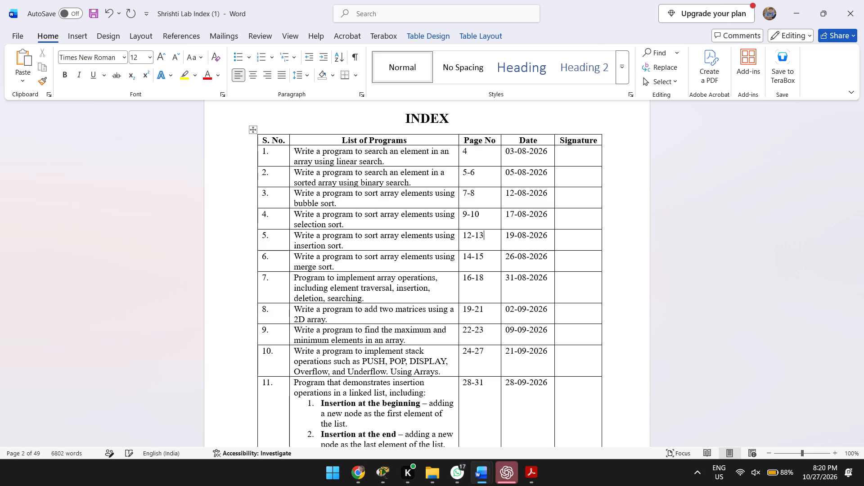
pyautogui.press('BackSpace')
pyautogui.press('BackSpace')
pyautogui.press('BackSpace')
pyautogui.press('BackSpace')
pyautogui.press('BackSpace')
pyautogui.write('11-12')
# Set the page range of program 6 (merge sort) in the INDEX table to 13-14.
pyautogui.press('Down')
pyautogui.press('BackSpace')
pyautogui.press('BackSpace')
pyautogui.press('BackSpace')
pyautogui.press('BackSpace')
pyautogui.press('BackSpace')
pyautogui.write('13-14')
# Set the page range of program 7 (array operations) in the INDEX table to 15-17.
pyautogui.press('Down')
pyautogui.press('BackSpace')
pyautogui.press('BackSpace')
pyautogui.press('BackSpace')
pyautogui.press('BackSpace')
pyautogui.press('BackSpace')
pyautogui.write('15-')
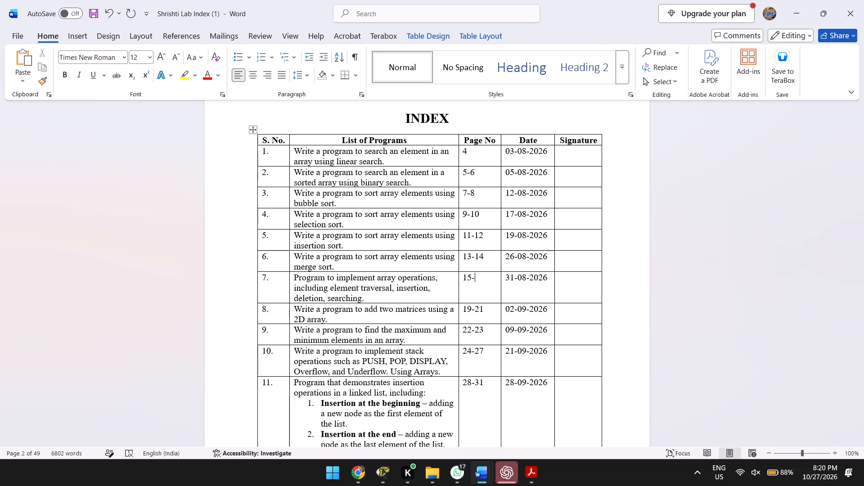
pyautogui.write('17')
# Check in the document body on which pages Program 7 and Program 8 start and end.
pyautogui.scroll(-1, 531, 198)
pyautogui.scroll(-1, 488, 314)
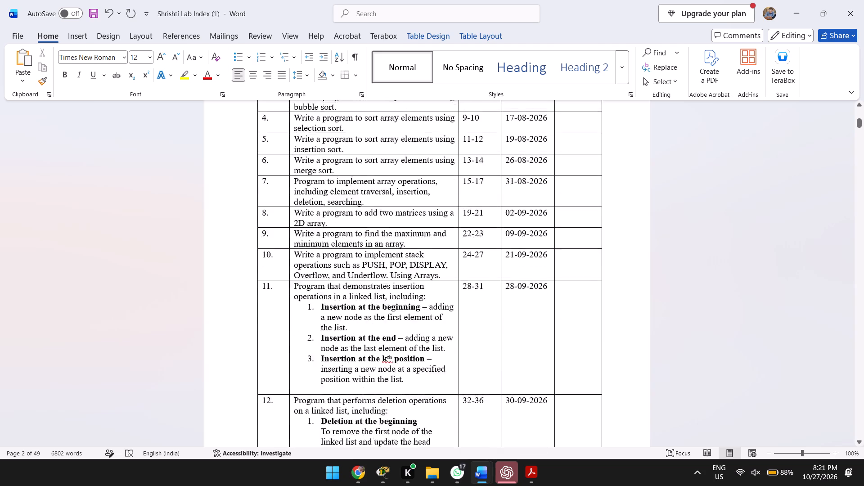
pyautogui.scroll(-8, 488, 314)
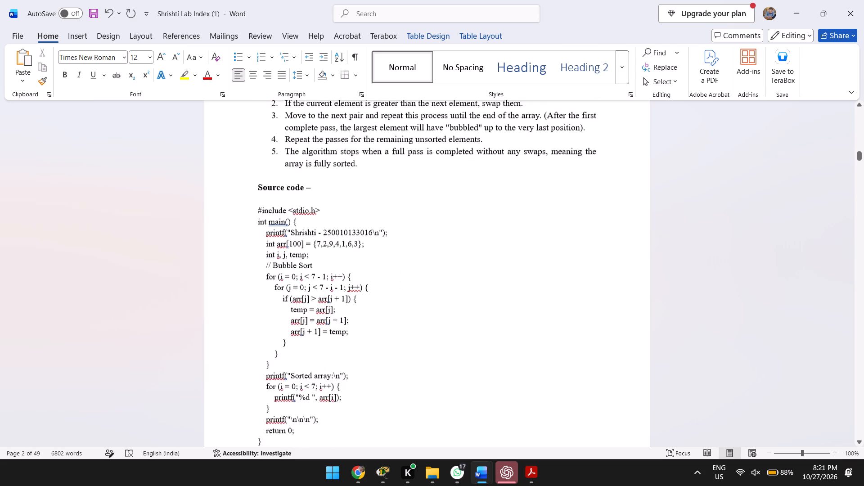
pyautogui.scroll(-8, 488, 314)
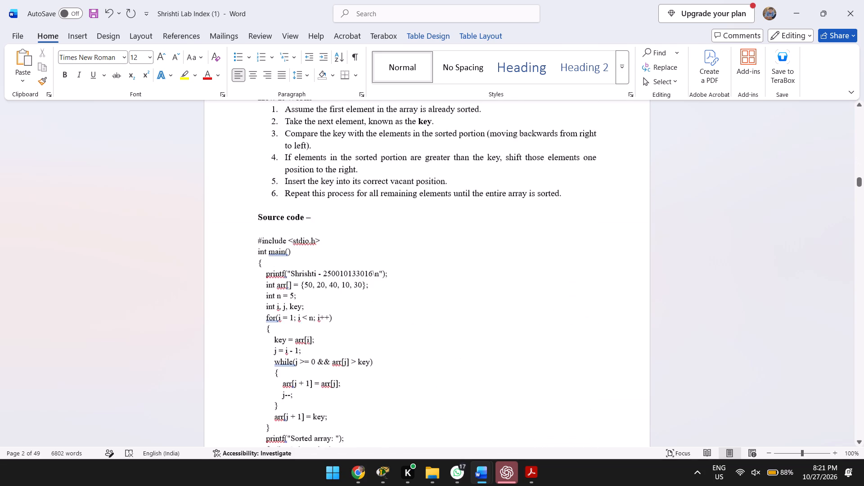
pyautogui.scroll(-7, 488, 314)
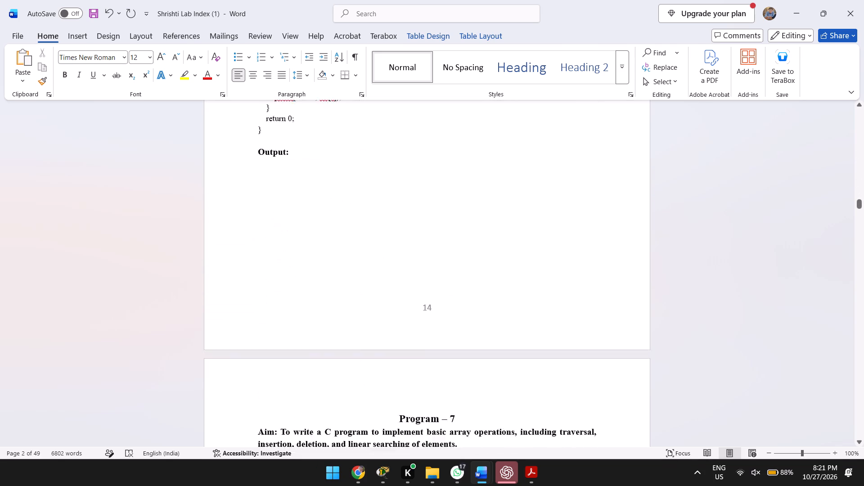
pyautogui.scroll(-7, 488, 314)
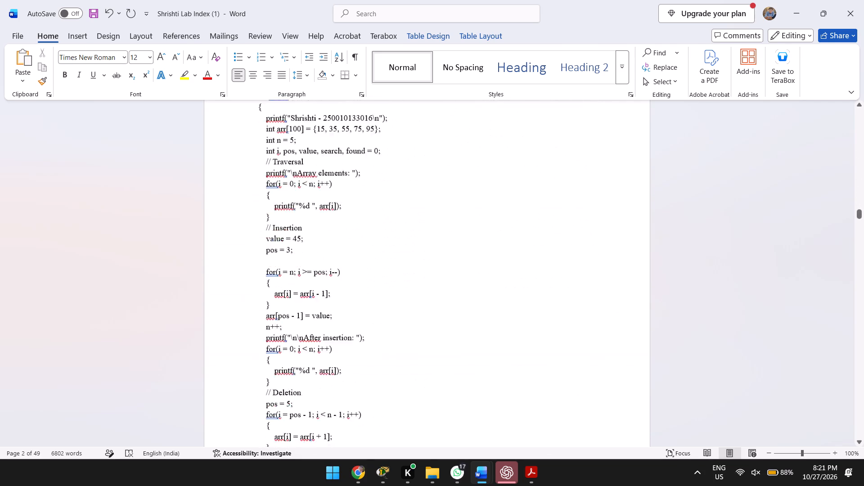
pyautogui.scroll(-6, 488, 314)
pyautogui.scroll(1, 488, 314)
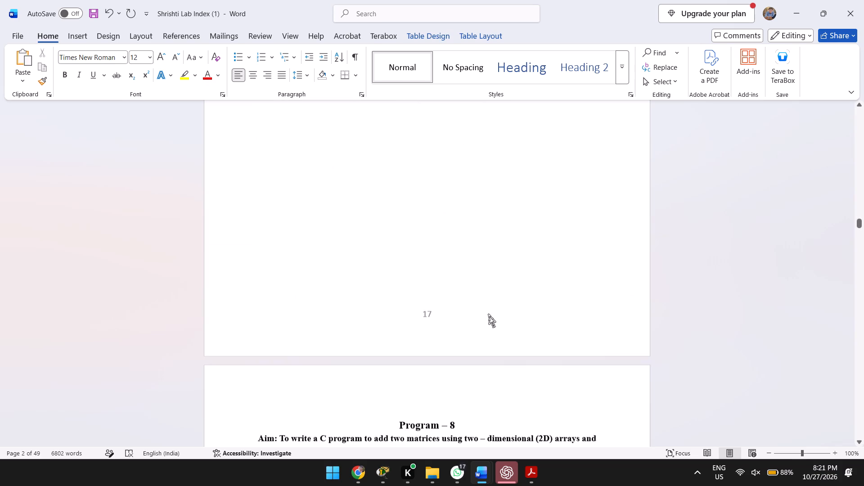
pyautogui.scroll(1, 488, 314)
pyautogui.scroll(-5, 488, 314)
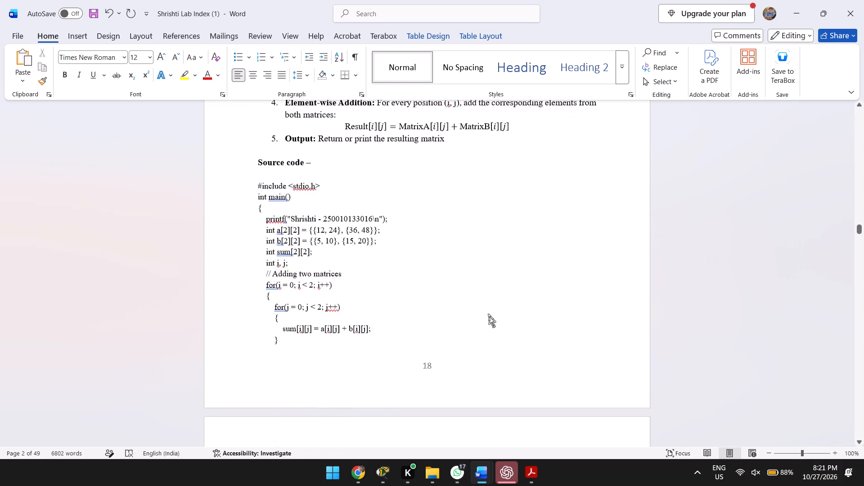
pyautogui.scroll(-6, 488, 314)
pyautogui.scroll(1, 488, 314)
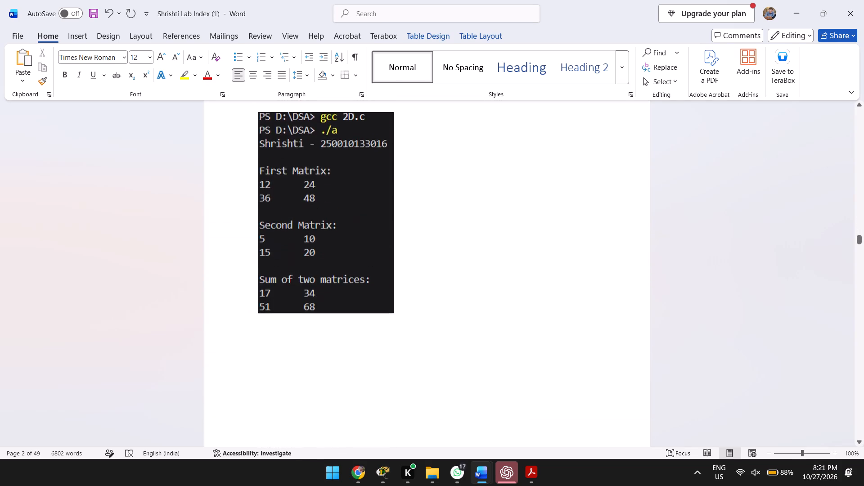
pyautogui.scroll(9, 488, 314)
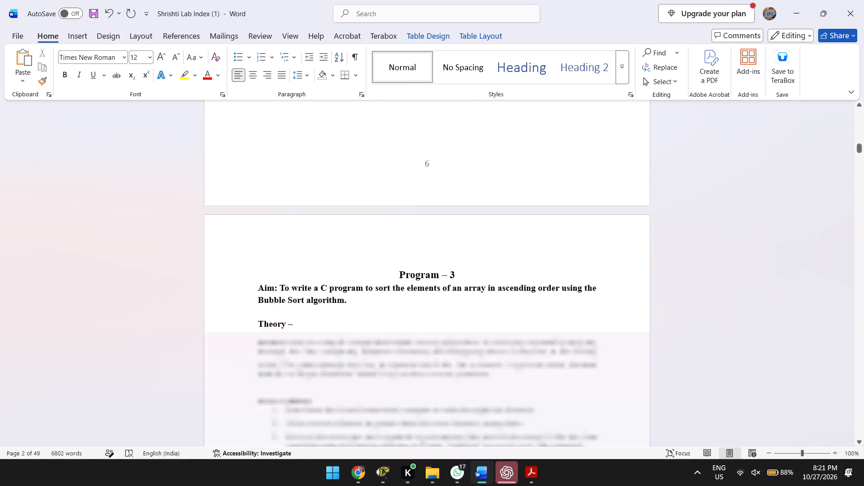
pyautogui.scroll(9, 488, 314)
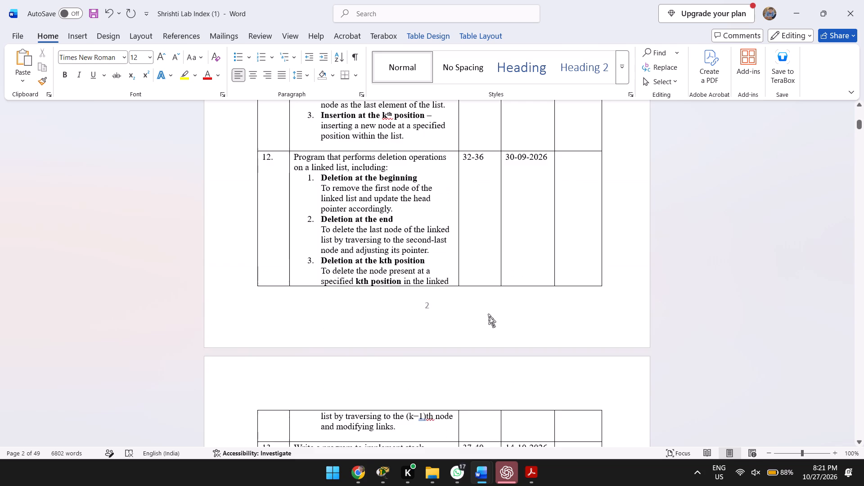
pyautogui.scroll(5, 488, 314)
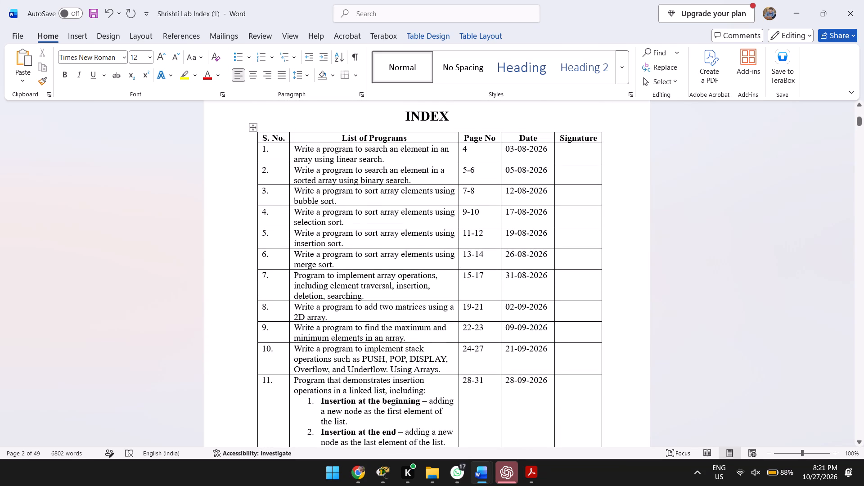
# Set the page range of program 8 (adding two matrices) in the INDEX table to 18-20.
pyautogui.click(486, 304)
pyautogui.press('BackSpace')
pyautogui.press('BackSpace')
pyautogui.press('BackSpace')
pyautogui.press('BackSpace')
pyautogui.press('BackSpace')
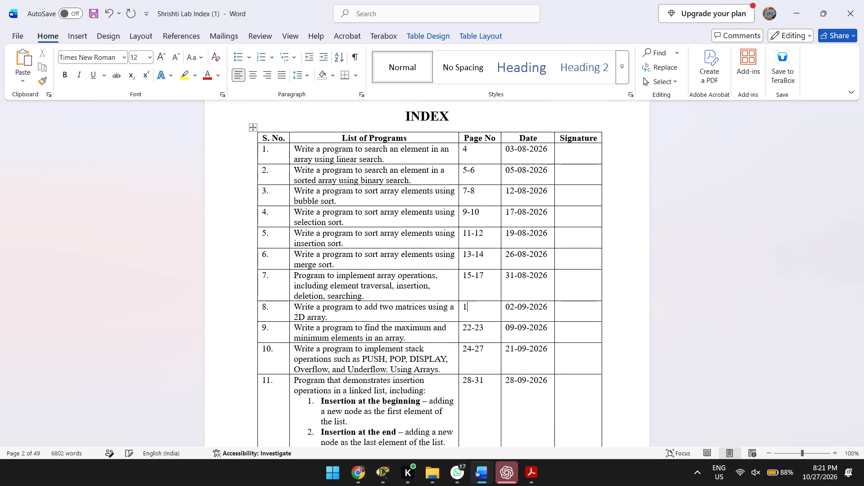
pyautogui.write('18-21')
pyautogui.press('BackSpace')
pyautogui.press('0')
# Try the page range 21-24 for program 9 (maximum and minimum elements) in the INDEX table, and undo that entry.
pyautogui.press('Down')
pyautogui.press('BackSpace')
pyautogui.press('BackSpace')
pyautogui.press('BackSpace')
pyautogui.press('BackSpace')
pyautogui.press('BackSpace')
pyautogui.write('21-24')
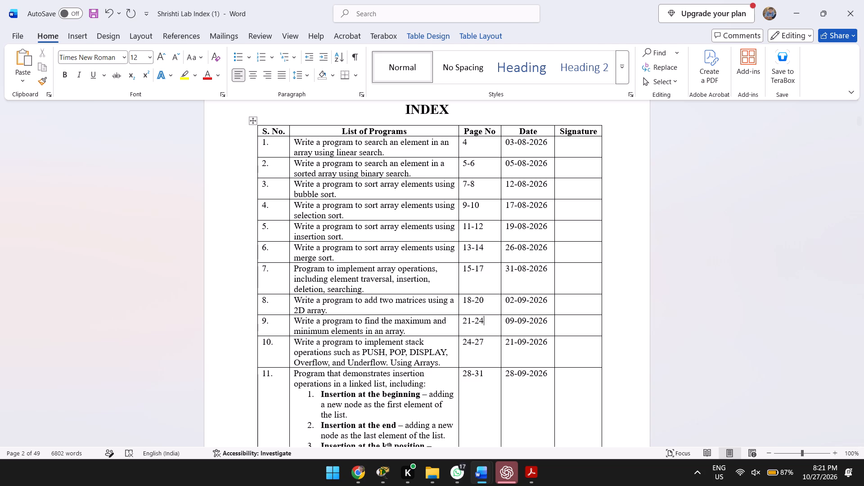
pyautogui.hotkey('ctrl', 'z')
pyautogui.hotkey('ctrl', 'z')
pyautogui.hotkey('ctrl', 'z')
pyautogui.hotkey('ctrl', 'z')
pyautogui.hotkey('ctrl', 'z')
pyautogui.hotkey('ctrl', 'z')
# Set the page range of program 9 (maximum and minimum elements) in the INDEX table to 21-22.
pyautogui.press('BackSpace')
pyautogui.press('BackSpace')
pyautogui.press('BackSpace')
pyautogui.press('BackSpace')
pyautogui.press('BackSpace')
pyautogui.write('21-2')
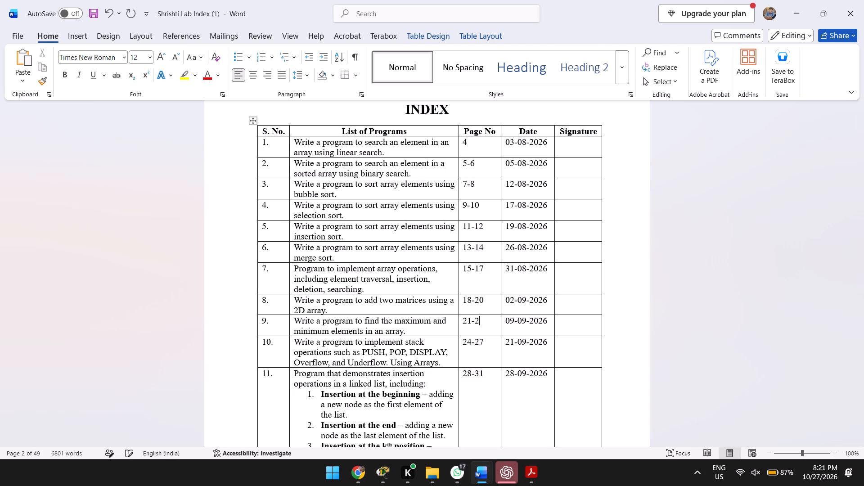
pyautogui.press('2')
# Set the page range of program 10 (stack using arrays) in the INDEX table to 23-26.
pyautogui.press('Down')
pyautogui.press('BackSpace')
pyautogui.press('BackSpace')
pyautogui.press('BackSpace')
pyautogui.press('BackSpace')
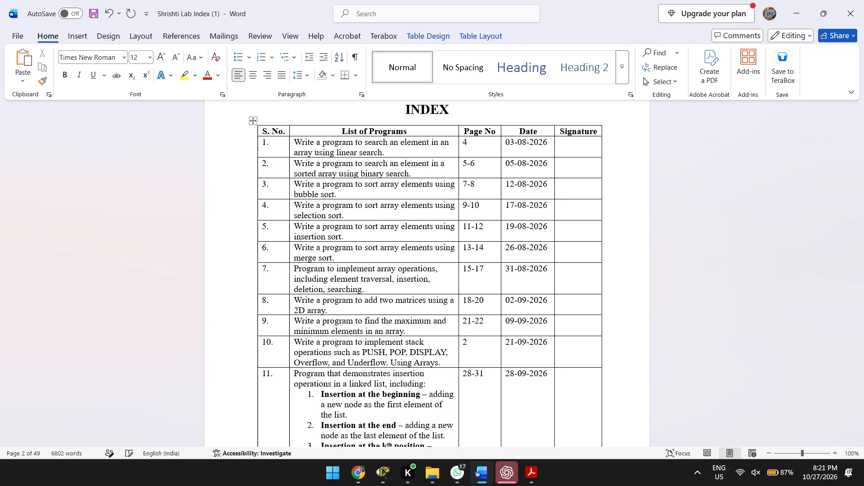
pyautogui.press('BackSpace')
pyautogui.write('23-')
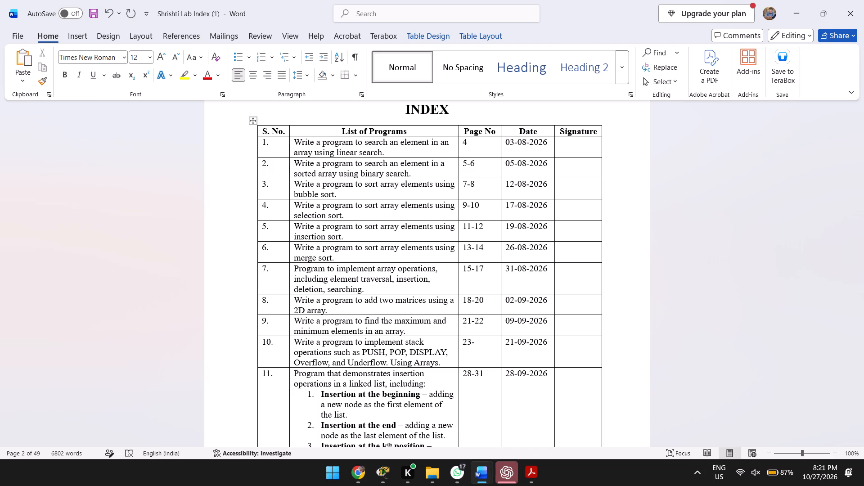
pyautogui.write('26')
# Set the page range of program 11 (linked list insertion) in the INDEX table to 27-30.
pyautogui.press('Down')
pyautogui.press('BackSpace')
pyautogui.press('BackSpace')
pyautogui.press('BackSpace')
pyautogui.press('BackSpace')
pyautogui.press('BackSpace')
pyautogui.write('27-30')
# Set the page range of program 12 (linked list deletion) in the INDEX table to 31-35.
pyautogui.scroll(-1, 477, 366)
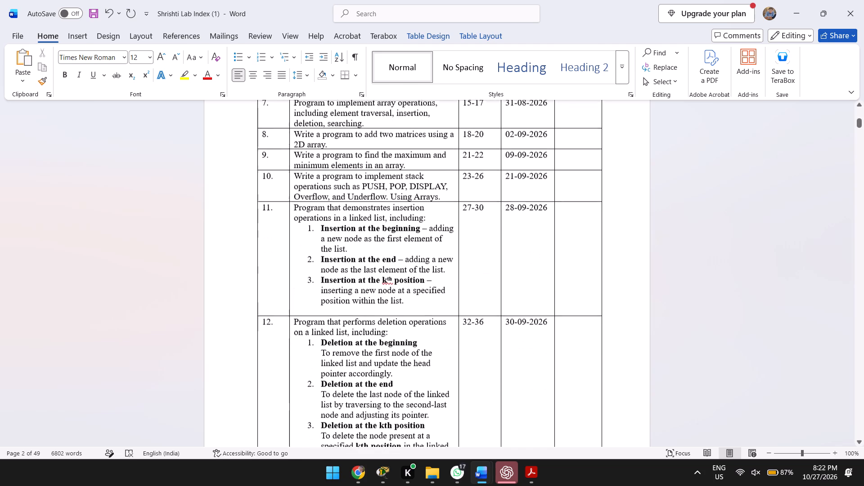
pyautogui.press('Down')
pyautogui.press('BackSpace')
pyautogui.press('BackSpace')
pyautogui.press('BackSpace')
pyautogui.press('BackSpace')
pyautogui.press('BackSpace')
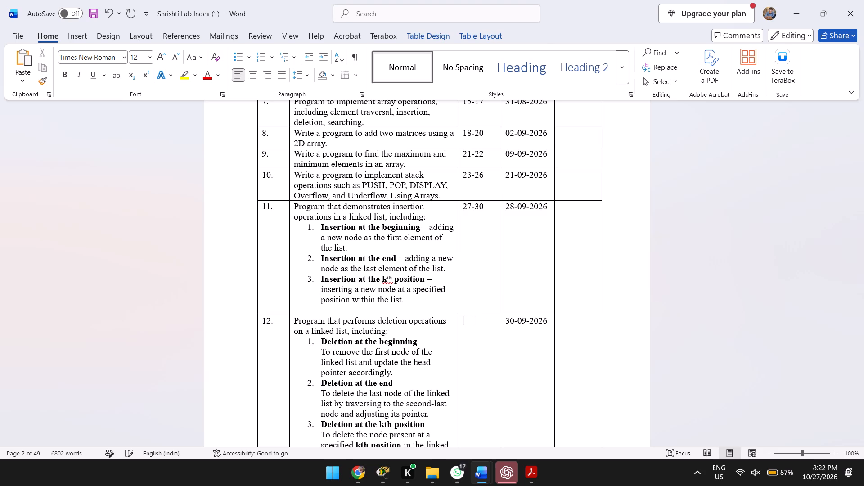
pyautogui.write('31-35')
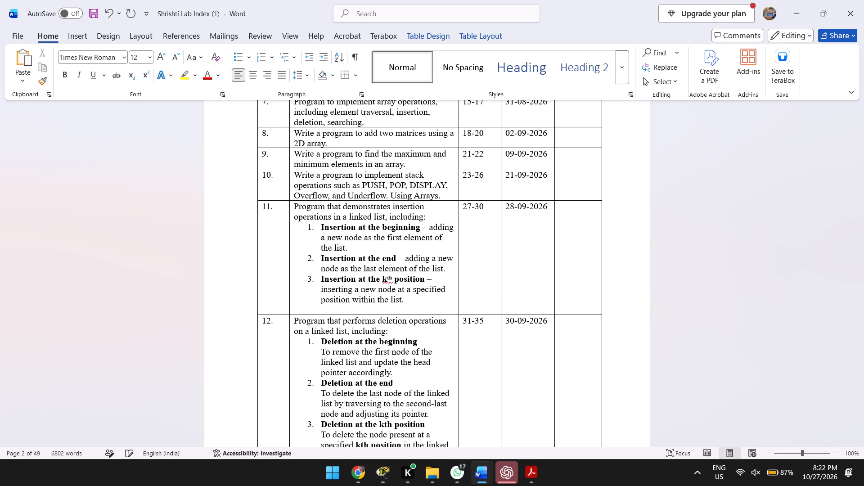
# Set the page range of program 13 (stack using linked list) in the INDEX table to 36-39.
pyautogui.press('Down')
pyautogui.scroll(-1, 477, 366)
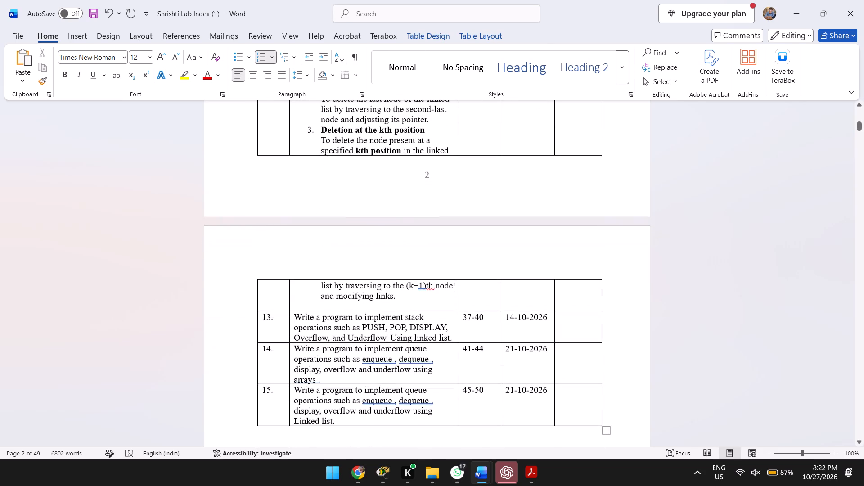
pyautogui.click(485, 326)
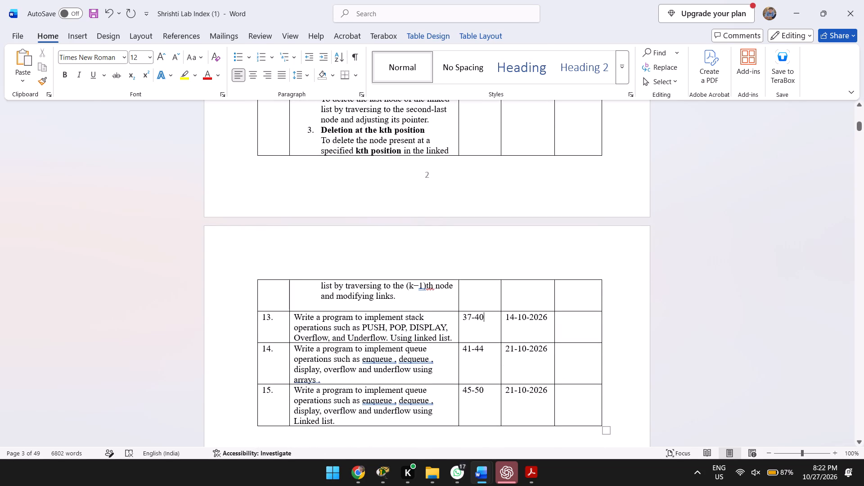
pyautogui.press('BackSpace')
pyautogui.press('BackSpace')
pyautogui.press('BackSpace')
pyautogui.press('BackSpace')
pyautogui.press('BackSpace')
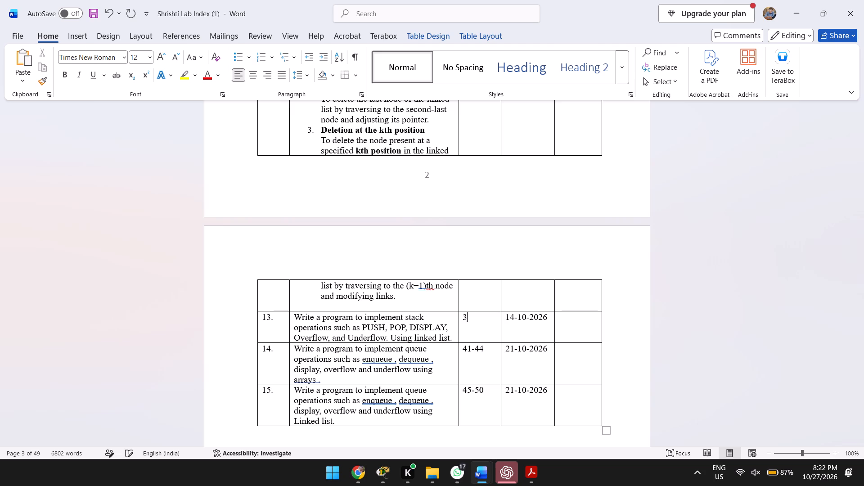
pyautogui.write('36-39')
# Set the page range of program 14 (queue using arrays) in the INDEX table to 40-43.
pyautogui.press('Down')
pyautogui.press('BackSpace')
pyautogui.press('BackSpace')
pyautogui.press('BackSpace')
pyautogui.press('BackSpace')
pyautogui.press('BackSpace')
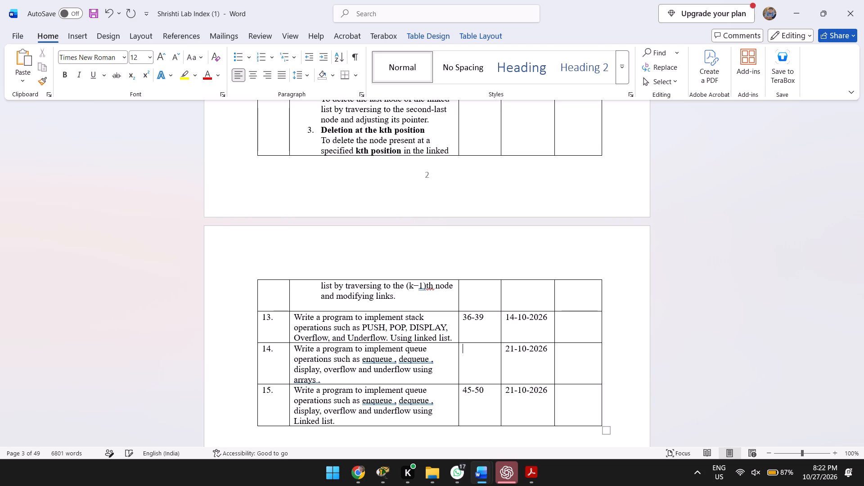
pyautogui.write('40-43')
# Set the page range of program 15 (queue using linked list) in the INDEX table to 44-49.
pyautogui.press('Down')
pyautogui.press('BackSpace')
pyautogui.press('BackSpace')
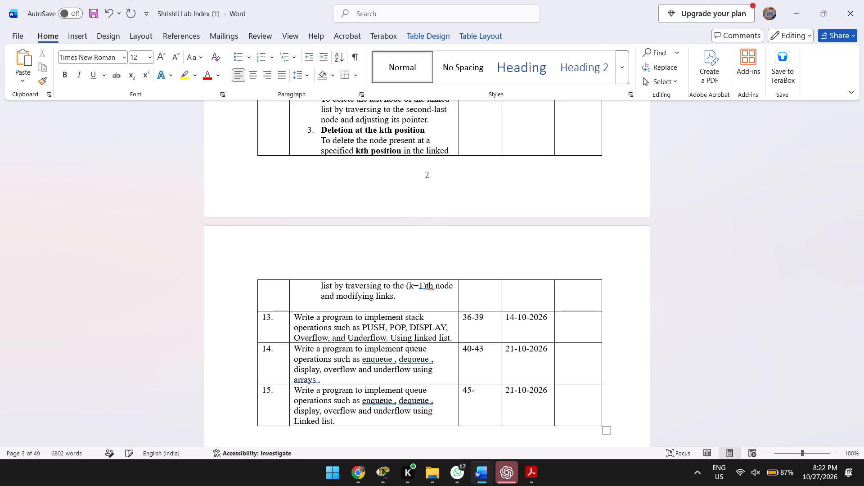
pyautogui.press('BackSpace')
pyautogui.press('BackSpace')
pyautogui.press('BackSpace')
pyautogui.write('44-49')
# Examine the layout and section headings of Program 1 and Program 2.
pyautogui.scroll(-3, 533, 388)
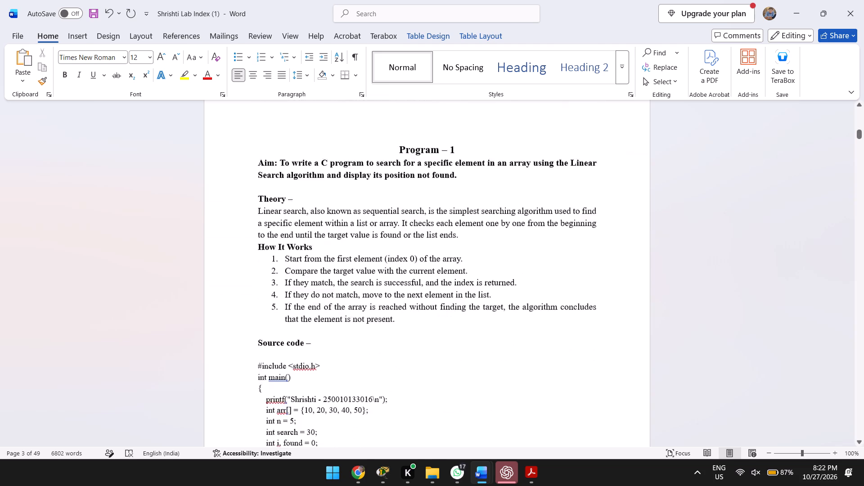
pyautogui.scroll(-2, 533, 388)
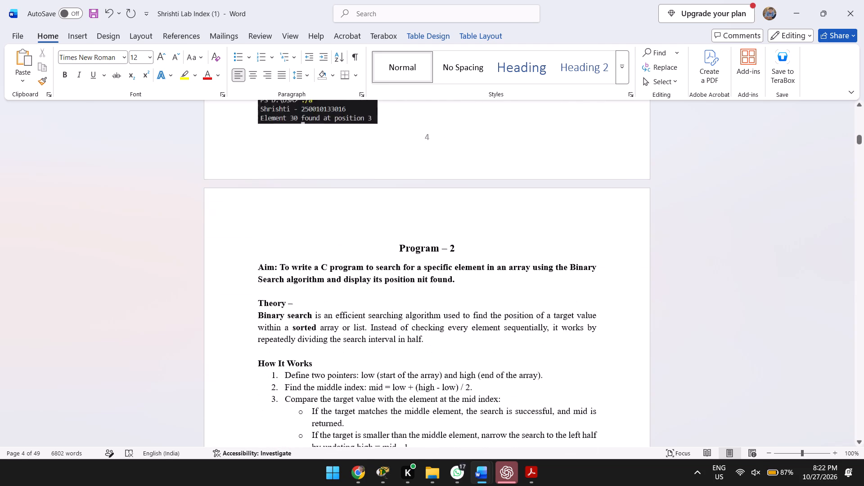
pyautogui.scroll(-1, 533, 388)
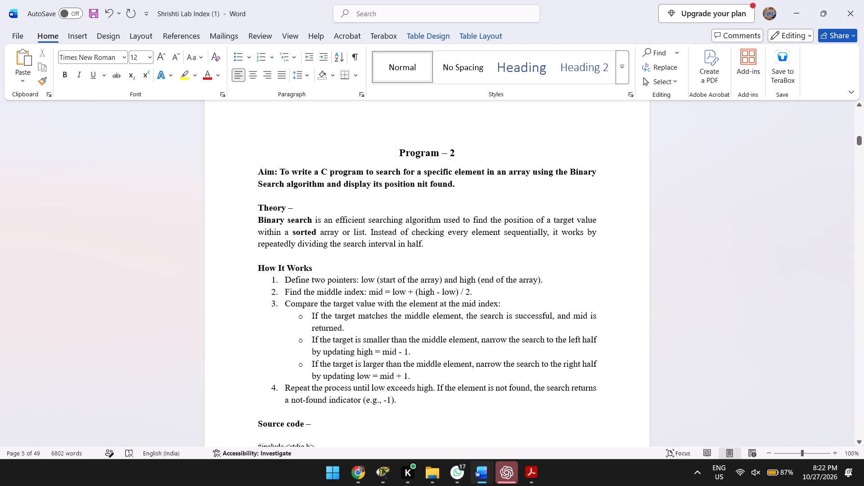
pyautogui.scroll(-1, 497, 302)
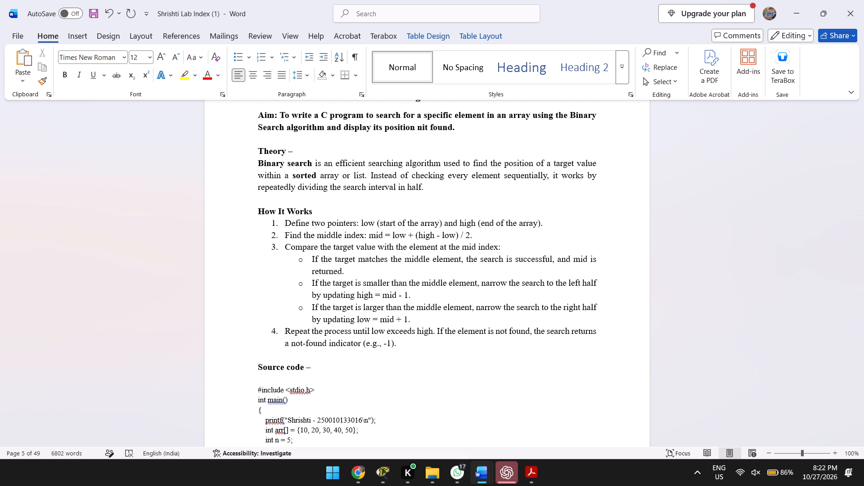
pyautogui.scroll(-1, 497, 302)
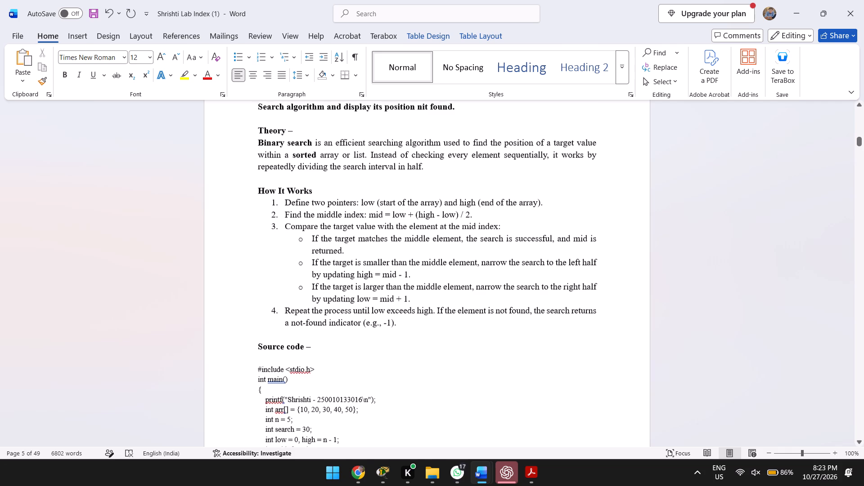
pyautogui.scroll(-1, 546, 351)
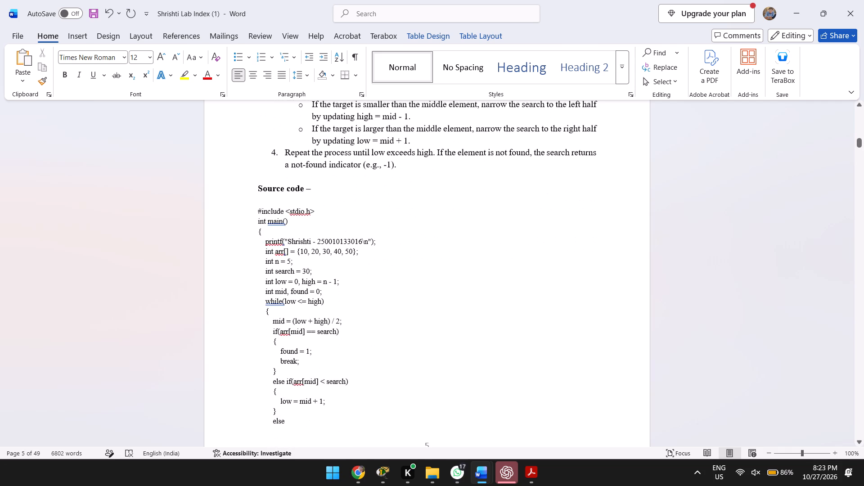
pyautogui.scroll(2, 546, 351)
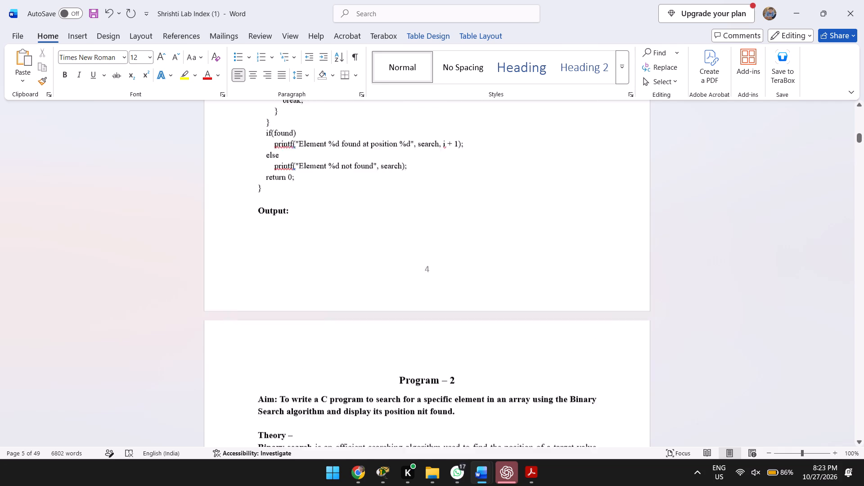
pyautogui.scroll(-1, 504, 399)
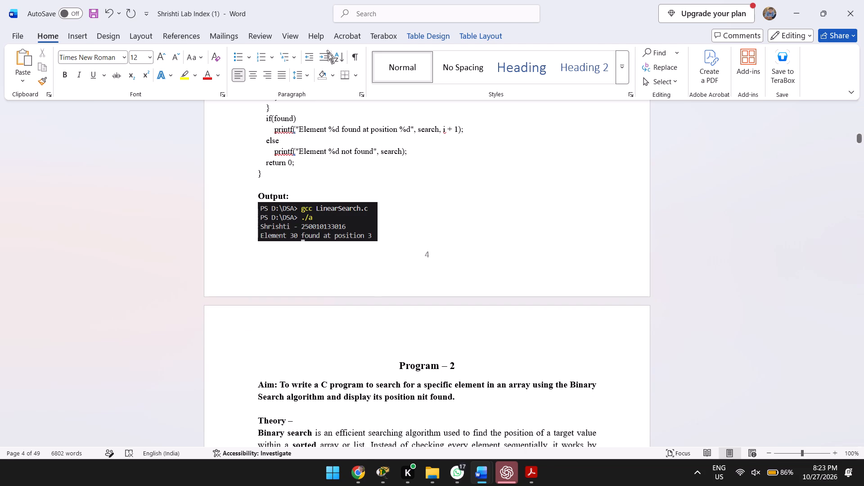
# Replace every occurrence of "Aim" with "AIM" throughout the document using Find and Replace.
pyautogui.click(788, 34)
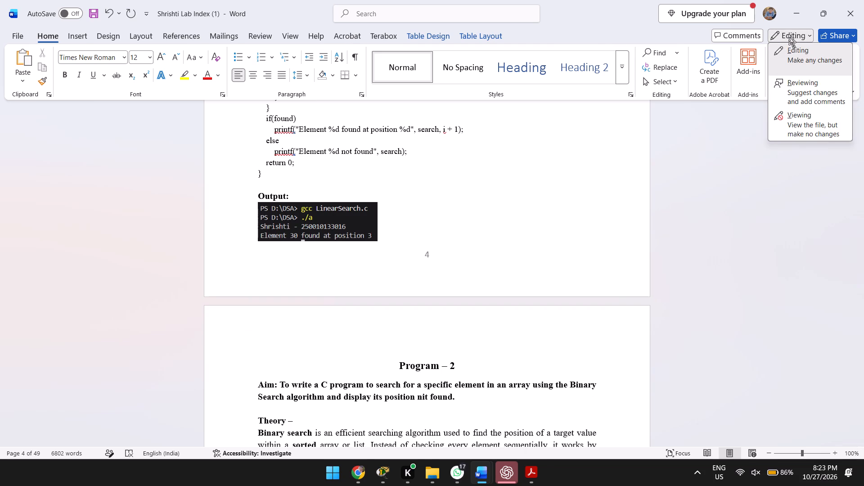
pyautogui.click(788, 34)
pyautogui.hotkey('ctrl', 'f')
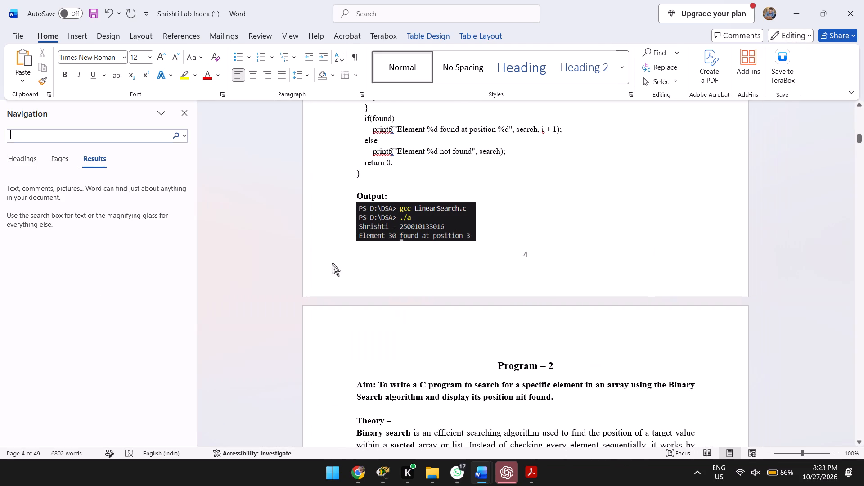
pyautogui.moveTo(92, 159); pyautogui.dragTo(56, 159)
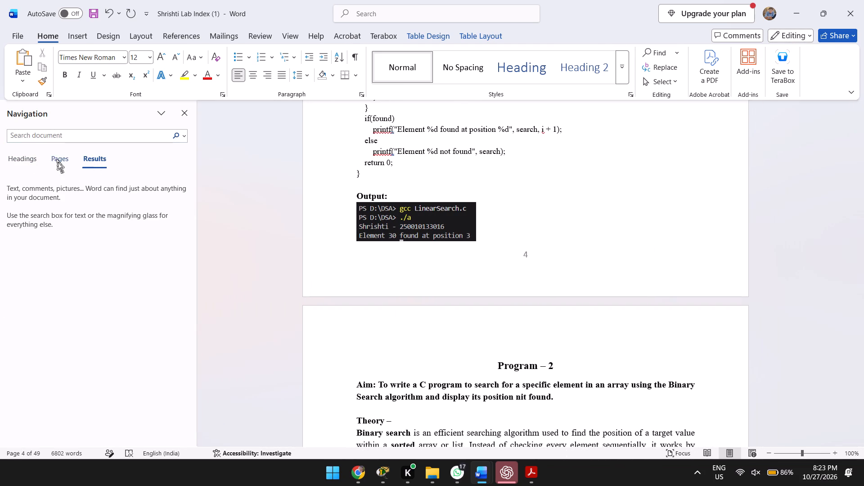
pyautogui.click(56, 159)
pyautogui.click(81, 161)
pyautogui.scroll(1, 99, 170)
pyautogui.click(179, 135)
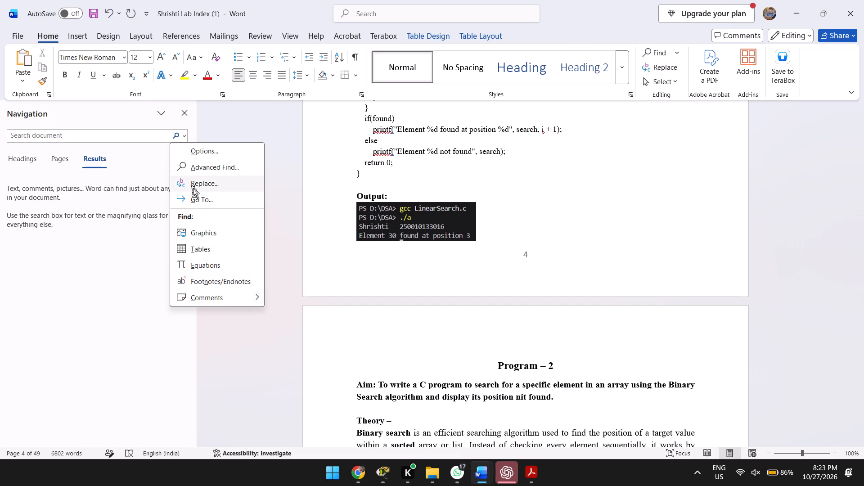
pyautogui.click(192, 185)
pyautogui.click(315, 201)
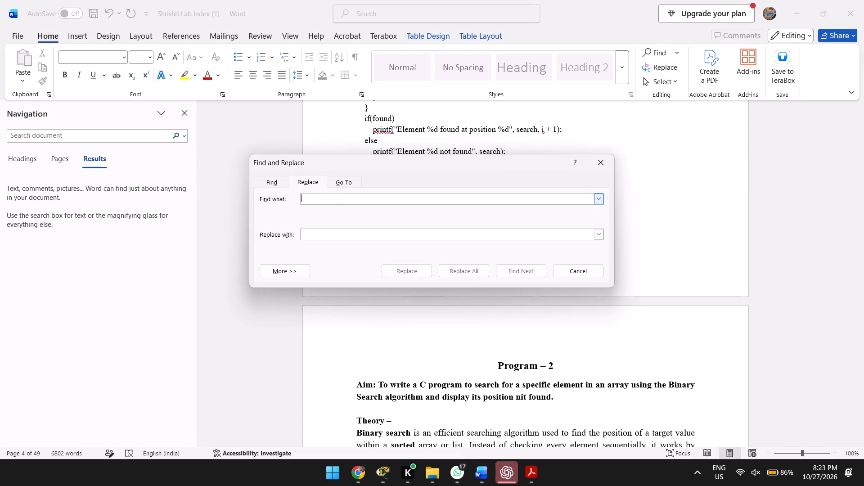
pyautogui.write('Ain')
pyautogui.press('BackSpace')
pyautogui.press('m')
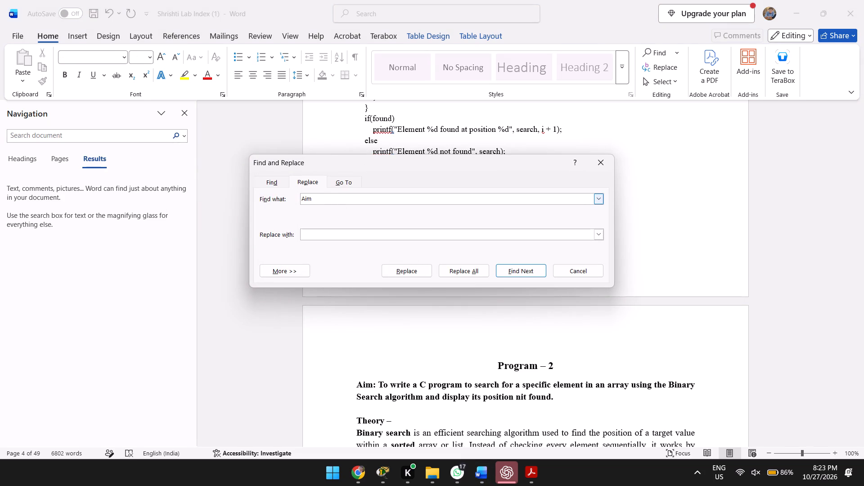
pyautogui.click(513, 274)
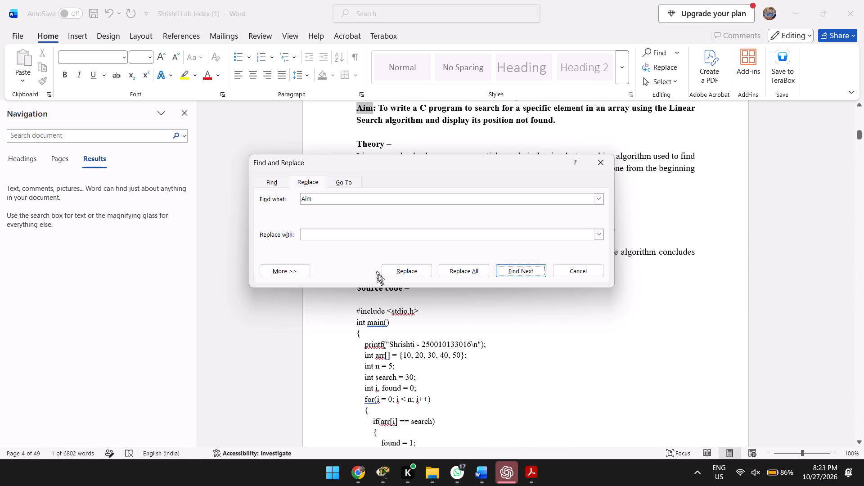
pyautogui.click(508, 235)
pyautogui.write('AIM')
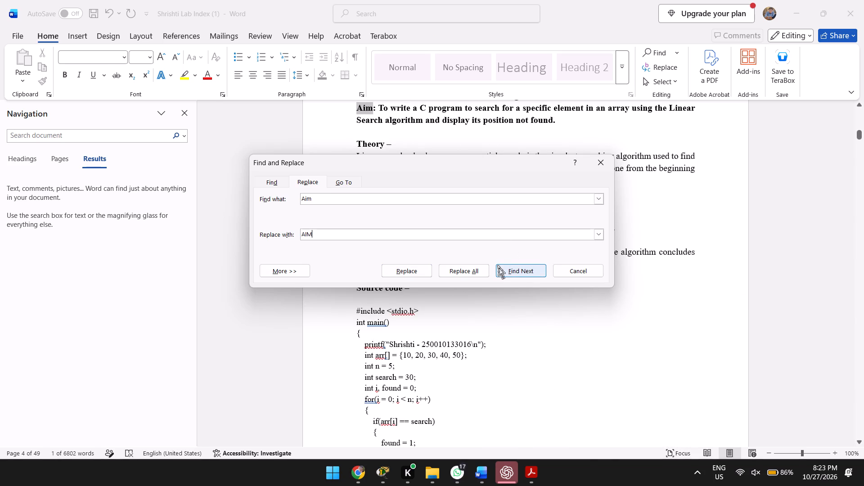
pyautogui.click(487, 265)
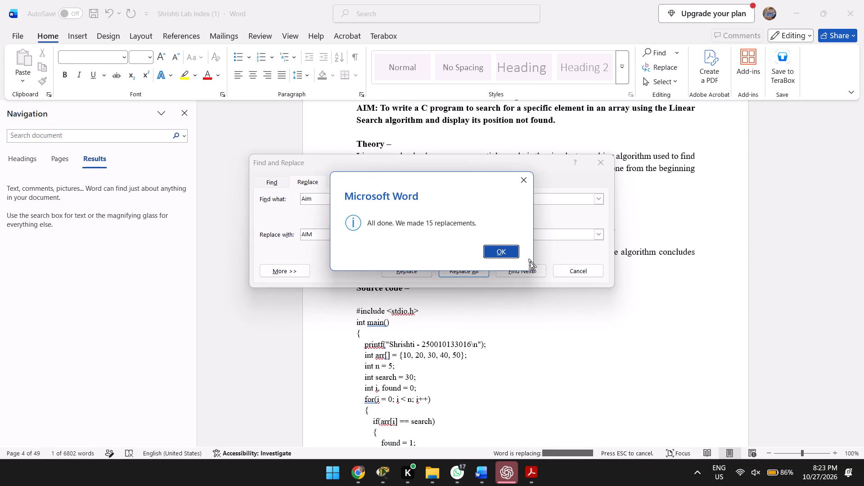
pyautogui.click(512, 256)
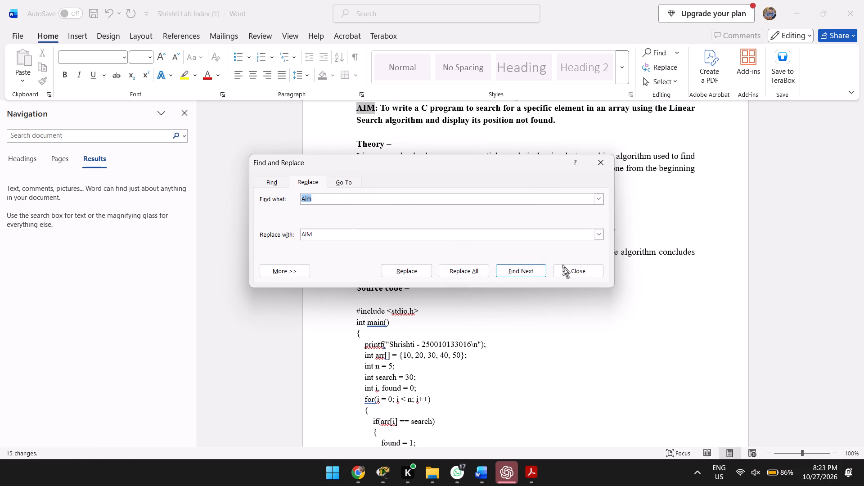
pyautogui.click(562, 265)
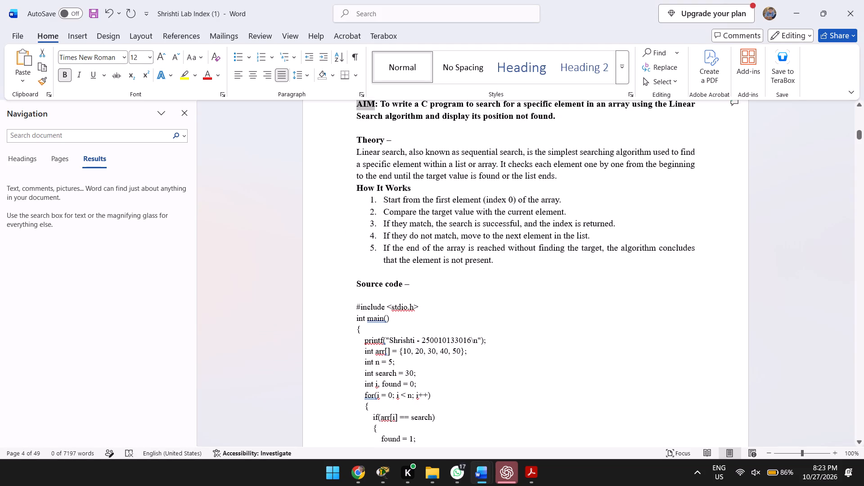
# Replace every occurrence of "Theory" with "THEORY" throughout the document using Find and Replace.
pyautogui.click(185, 135)
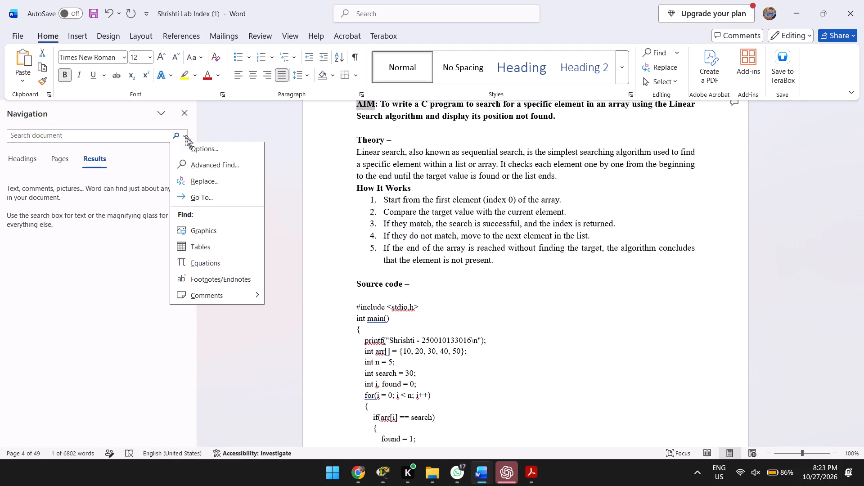
pyautogui.click(199, 178)
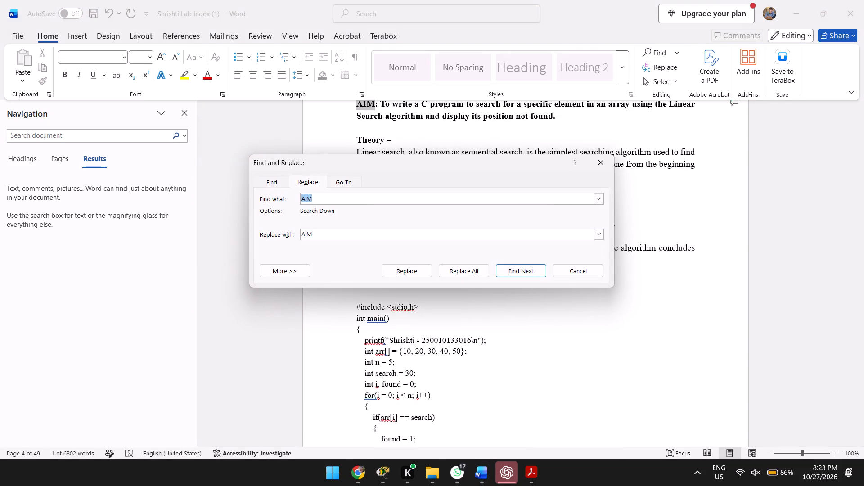
pyautogui.press('BackSpace')
pyautogui.write('Theory')
pyautogui.click(322, 237)
pyautogui.press('BackSpace')
pyautogui.hotkey('ctrl', 'BackSpace')
pyautogui.write('THEORY')
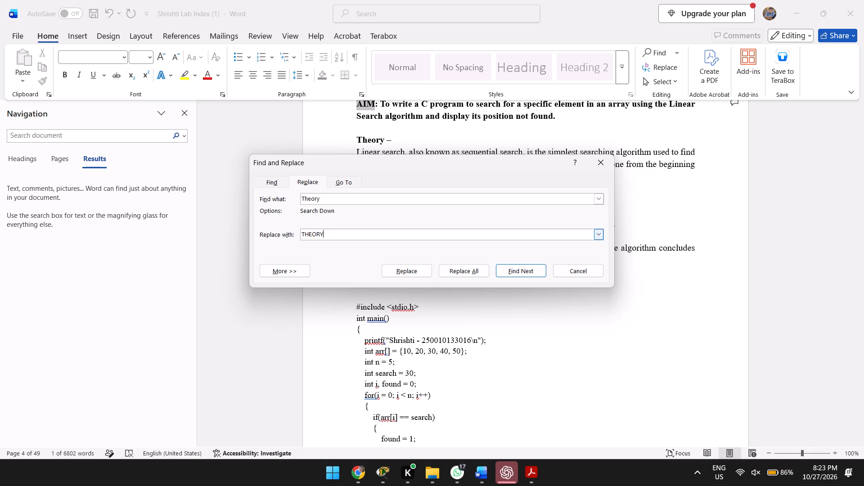
pyautogui.click(451, 278)
pyautogui.click(459, 275)
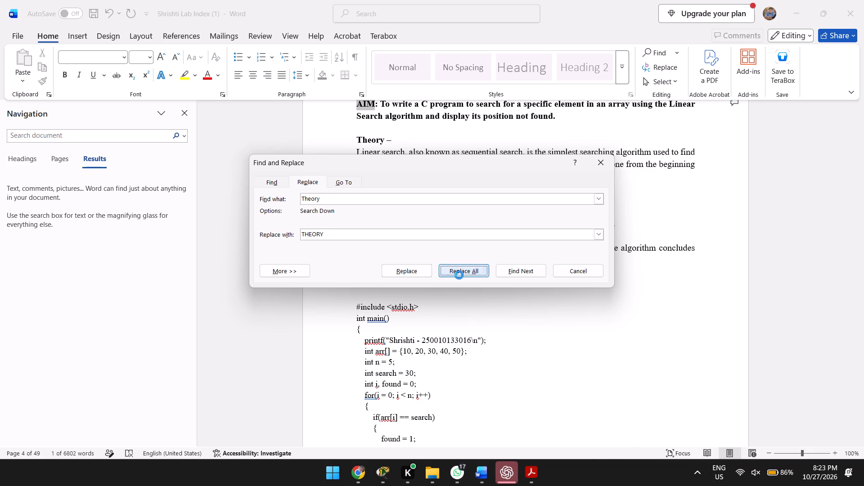
pyautogui.click(456, 263)
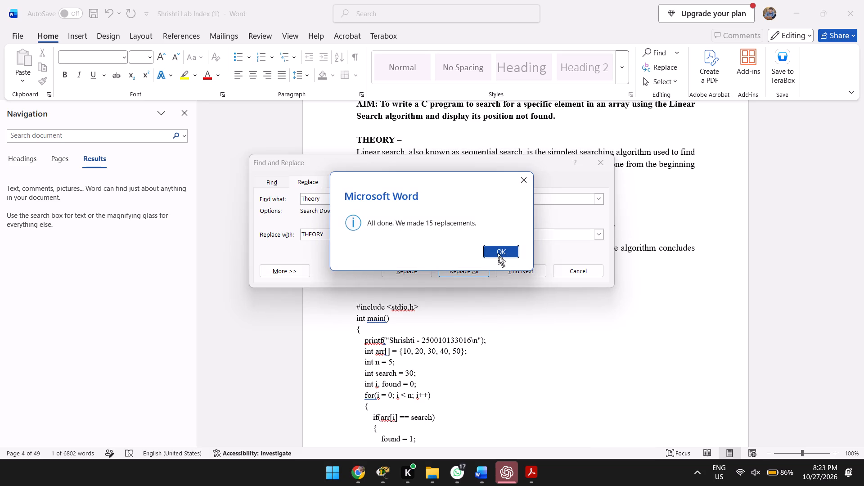
pyautogui.click(490, 246)
pyautogui.click(581, 271)
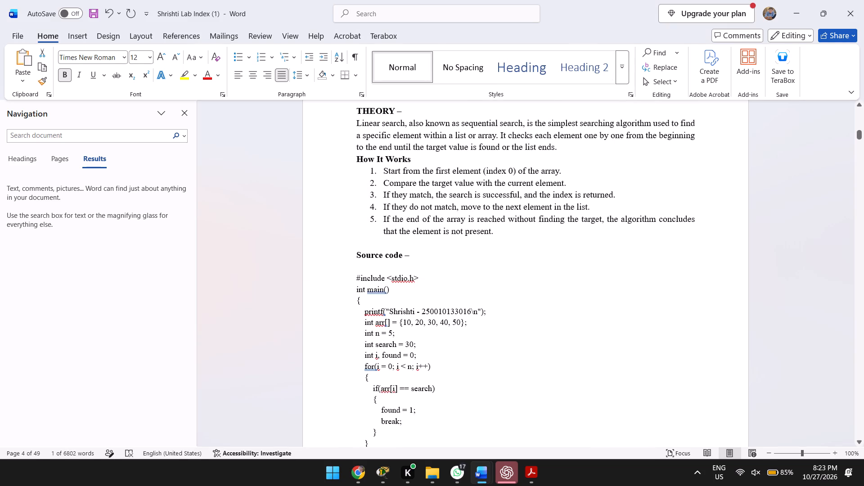
# Replace every occurrence of "Source code" with "SPURCE CODE" throughout the document using Find and Replace.
pyautogui.click(189, 137)
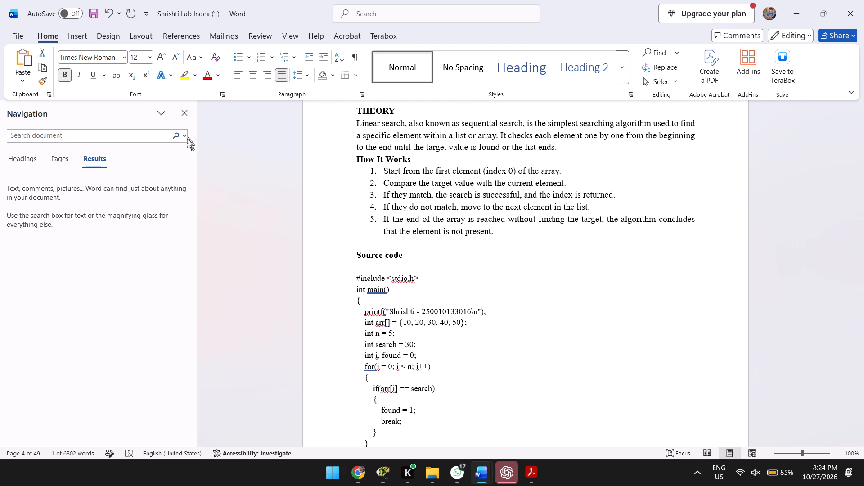
pyautogui.click(185, 137)
pyautogui.click(188, 177)
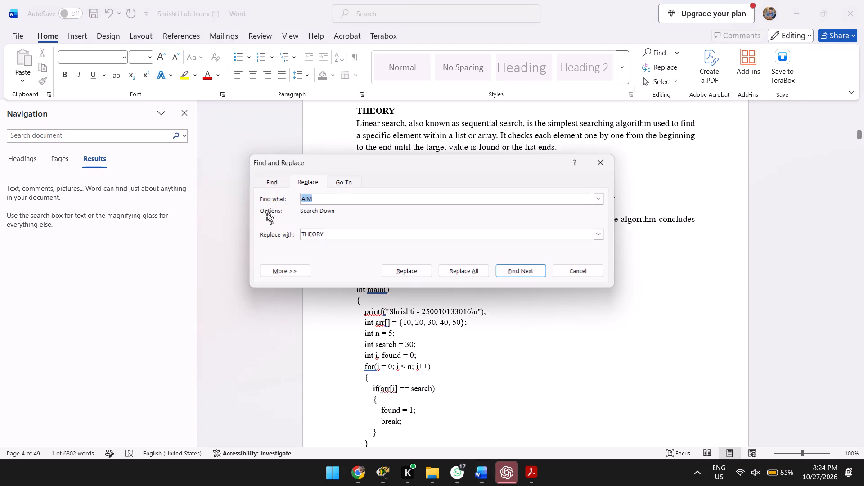
pyautogui.press('BackSpace')
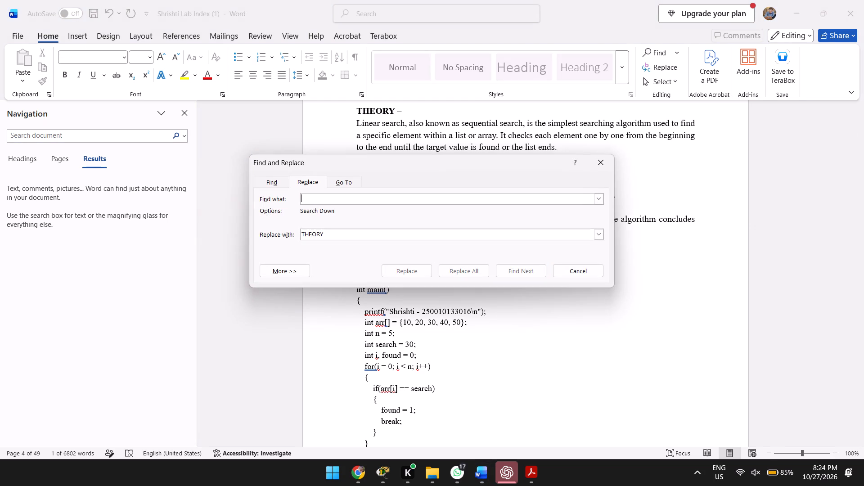
pyautogui.write('Source Code')
pyautogui.scroll(1, 382, 336)
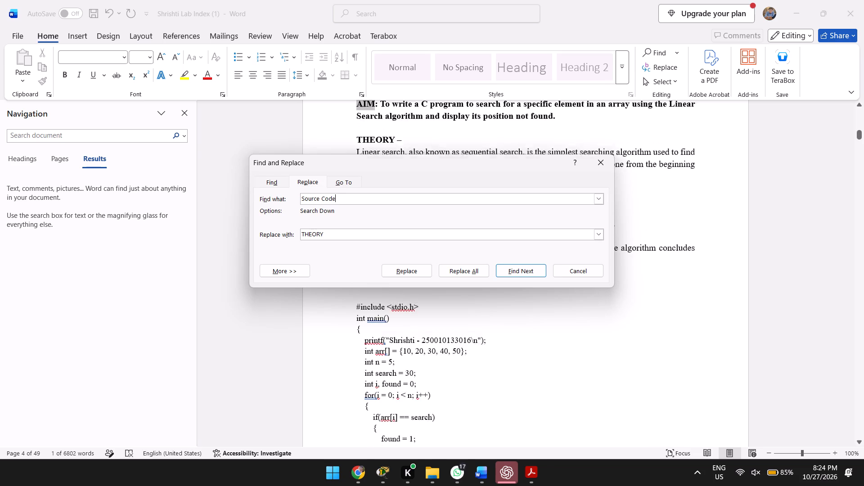
pyautogui.scroll(1, 382, 336)
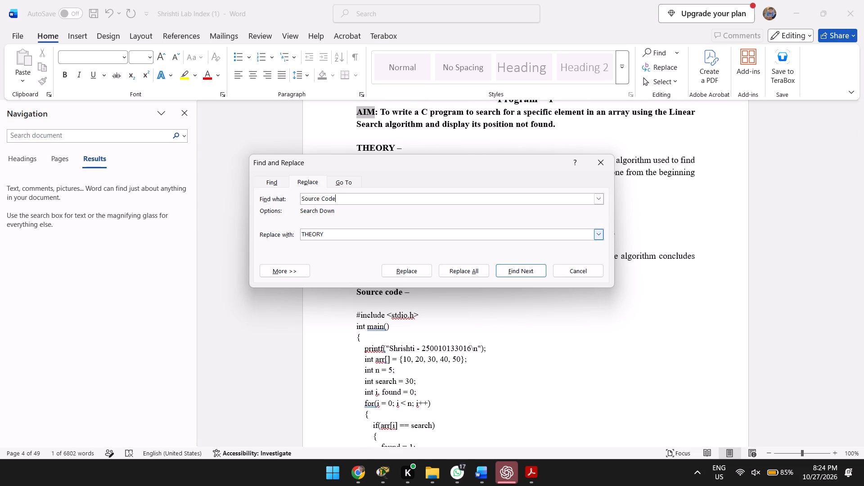
pyautogui.press('Left')
pyautogui.press('Left')
pyautogui.press('Left')
pyautogui.press('BackSpace')
pyautogui.press('c')
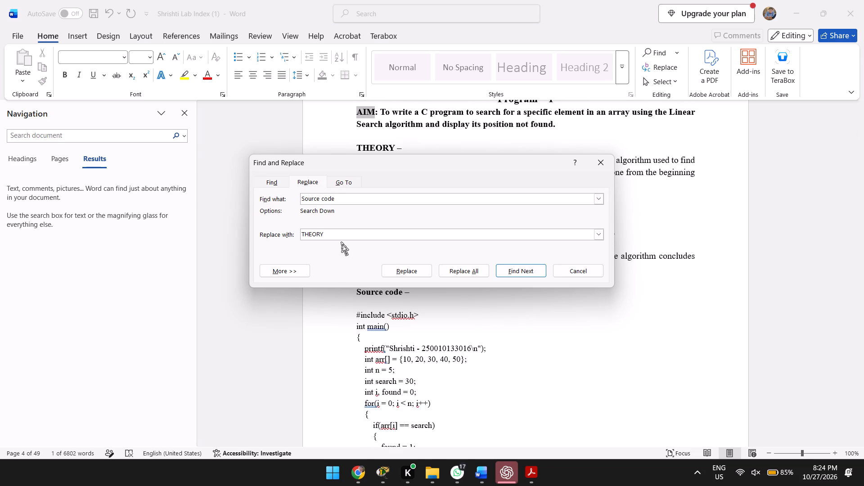
pyautogui.click(339, 234)
pyautogui.press('BackSpace')
pyautogui.press('BackSpace')
pyautogui.hotkey('ctrl', 'BackSpace')
pyautogui.write('SPURCE CODE')
pyautogui.click(453, 273)
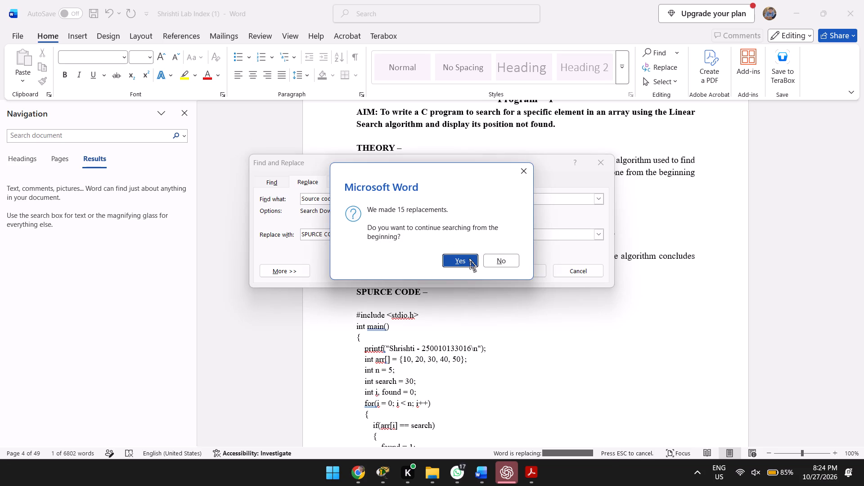
pyautogui.click(498, 259)
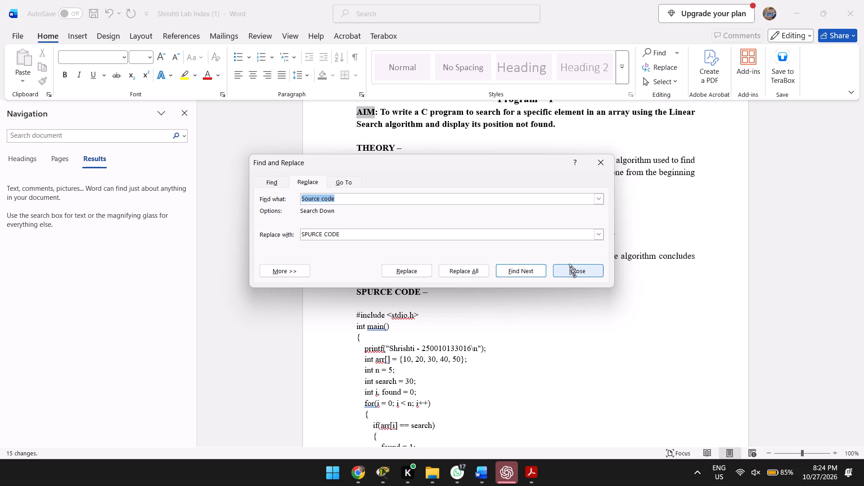
# Correct the heading spelling by replacing every "SPURCE CODE" with "SOURCE CODE" throughout the document.
pyautogui.click(391, 234)
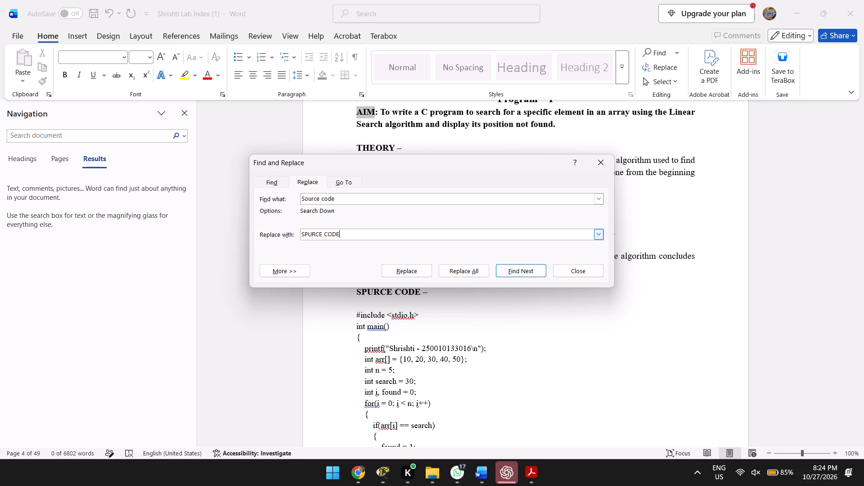
pyautogui.click(337, 197)
pyautogui.click(347, 237)
pyautogui.hotkey('ctrl', 'a')
pyautogui.hotkey('ctrl', 'c')
pyautogui.hotkey('ctrl', 'c')
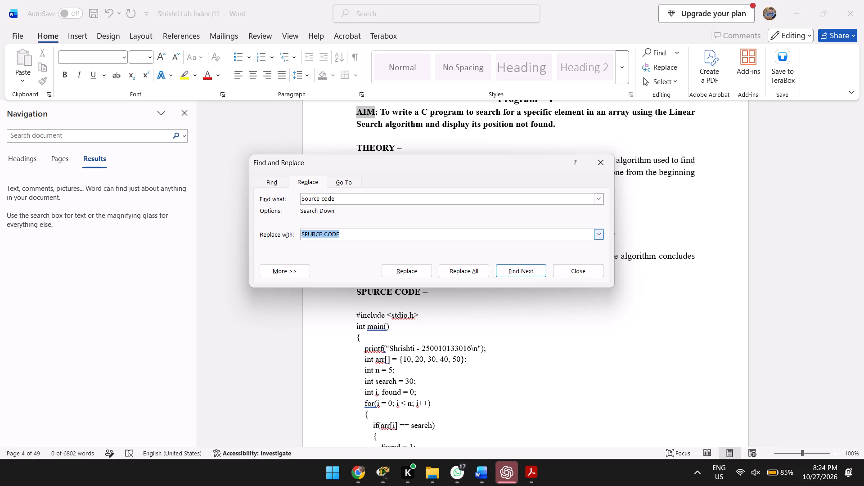
pyautogui.moveTo(339, 193); pyautogui.dragTo(339, 198)
pyautogui.hotkey('ctrl', 'v')
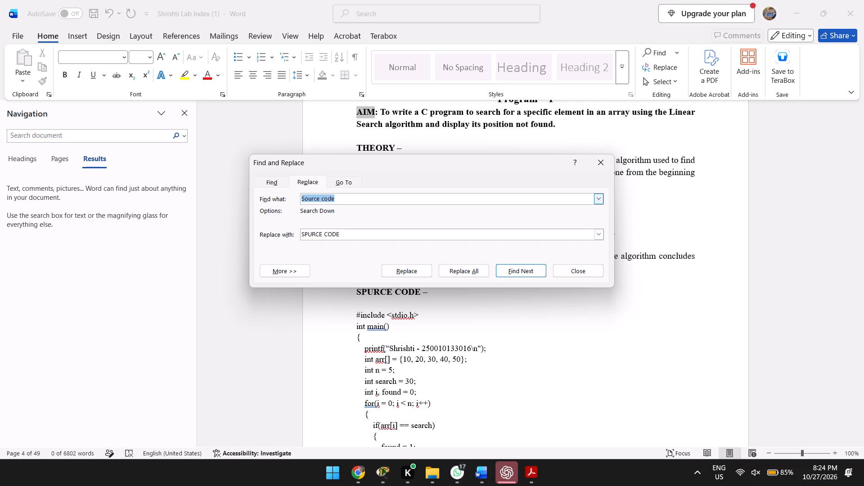
pyautogui.click(340, 232)
pyautogui.hotkey('ctrl', 'Left')
pyautogui.hotkey('ctrl', 'Left')
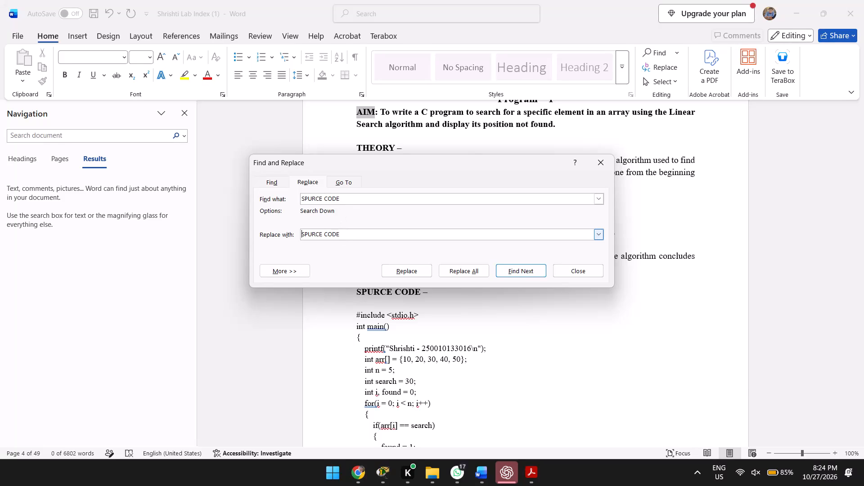
pyautogui.hotkey('ctrl', 'Left')
pyautogui.press('Right')
pyautogui.press('Right')
pyautogui.press('BackSpace')
pyautogui.press('o')
pyautogui.click(450, 271)
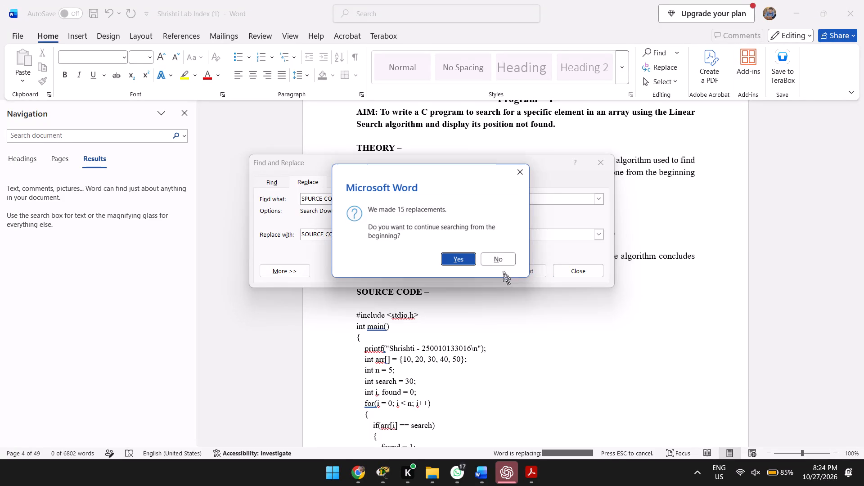
pyautogui.click(513, 260)
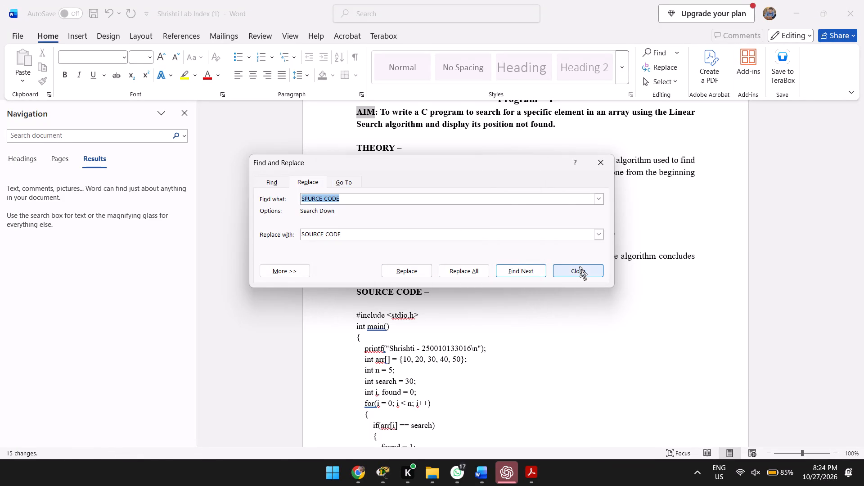
pyautogui.click(579, 266)
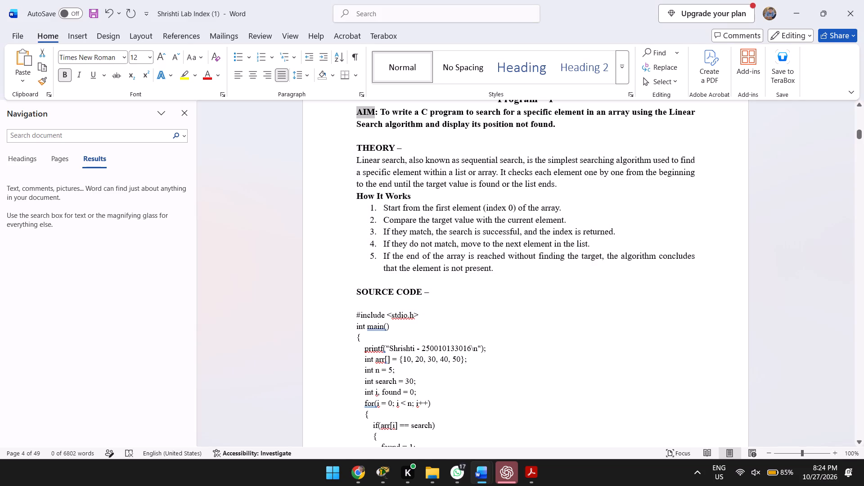
# Replace every occurrence of "Output" with "OUTPUT" throughout the document using Find and Replace.
pyautogui.click(185, 138)
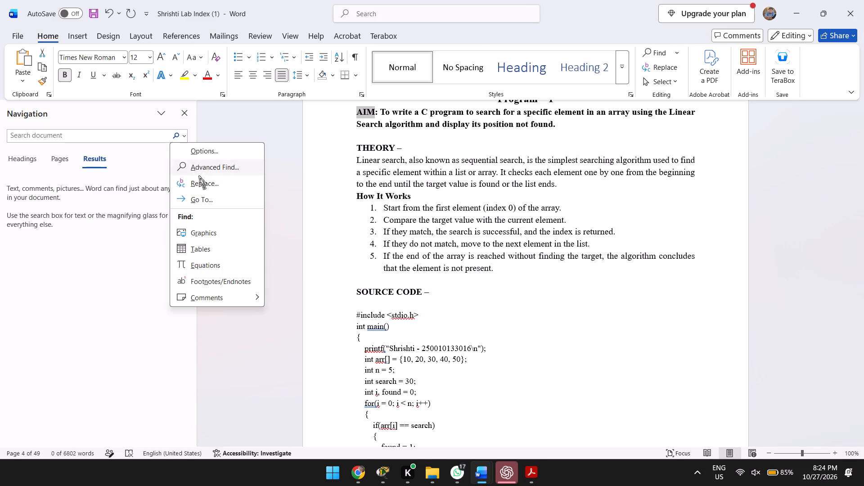
pyautogui.click(199, 181)
pyautogui.press('BackSpace')
pyautogui.write('oU')
pyautogui.press('BackSpace')
pyautogui.write('Output')
pyautogui.press('Tab')
pyautogui.write('OUTPUT')
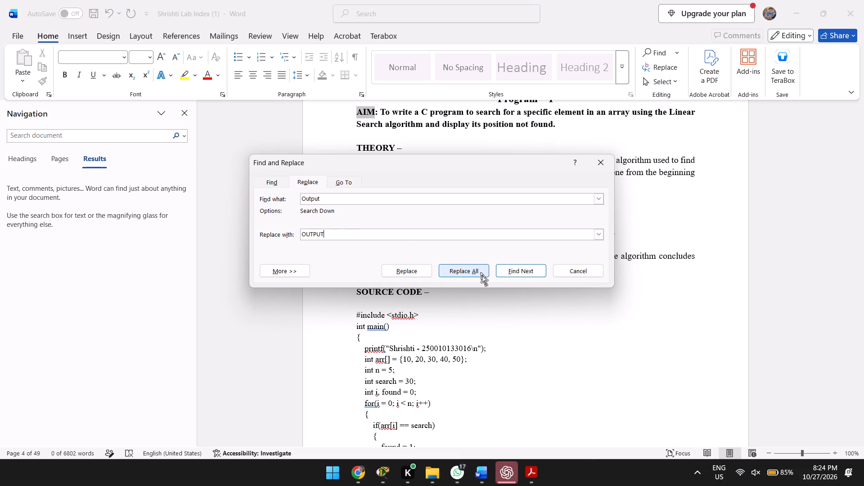
pyautogui.click(480, 272)
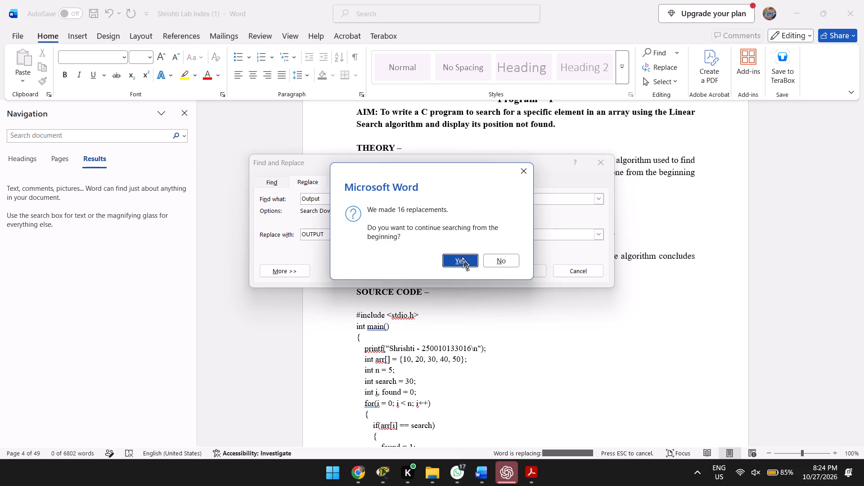
pyautogui.click(491, 257)
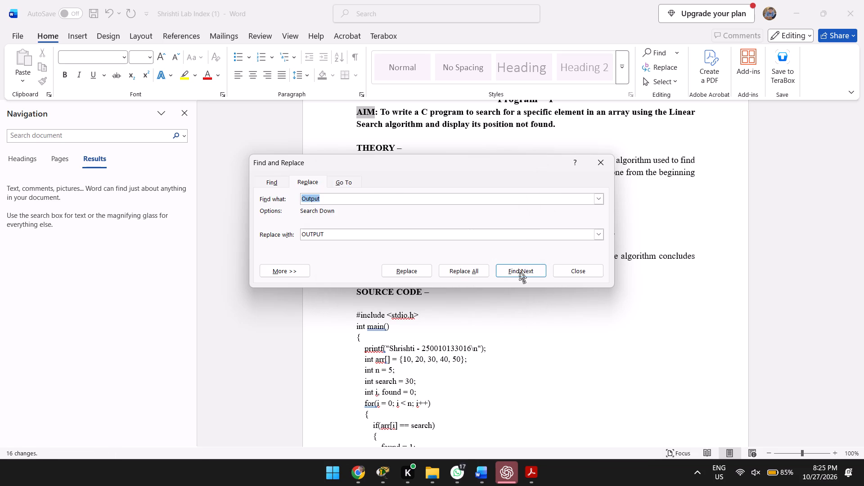
pyautogui.click(570, 268)
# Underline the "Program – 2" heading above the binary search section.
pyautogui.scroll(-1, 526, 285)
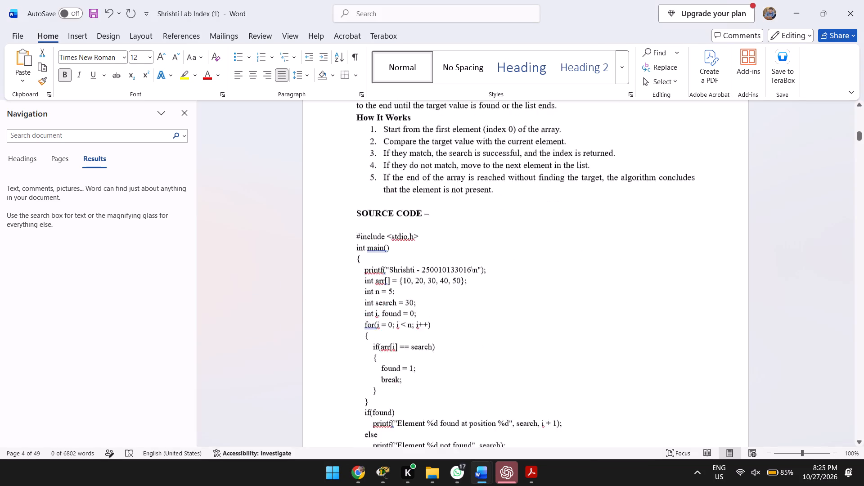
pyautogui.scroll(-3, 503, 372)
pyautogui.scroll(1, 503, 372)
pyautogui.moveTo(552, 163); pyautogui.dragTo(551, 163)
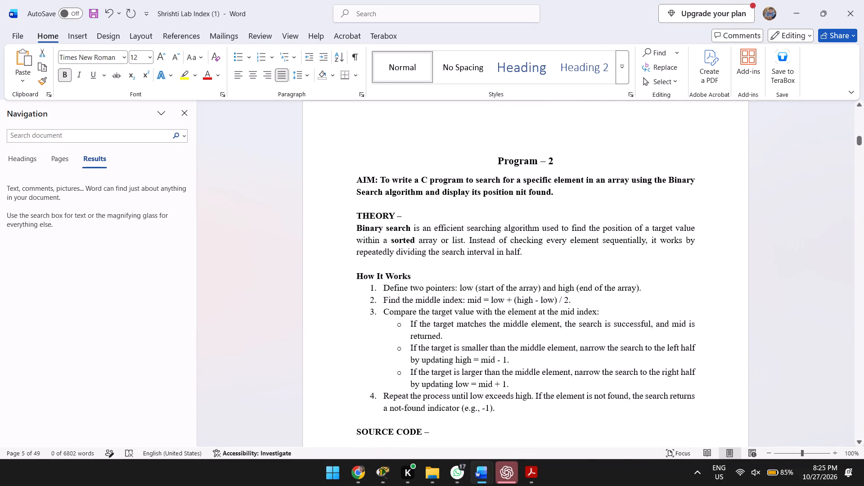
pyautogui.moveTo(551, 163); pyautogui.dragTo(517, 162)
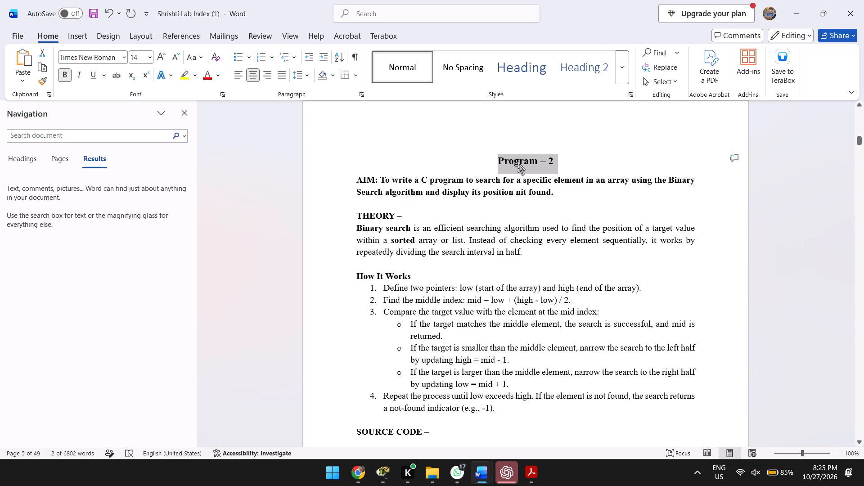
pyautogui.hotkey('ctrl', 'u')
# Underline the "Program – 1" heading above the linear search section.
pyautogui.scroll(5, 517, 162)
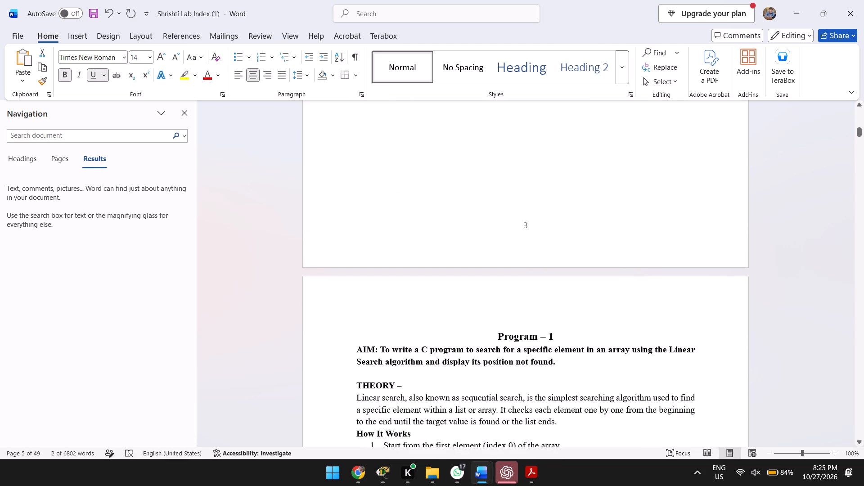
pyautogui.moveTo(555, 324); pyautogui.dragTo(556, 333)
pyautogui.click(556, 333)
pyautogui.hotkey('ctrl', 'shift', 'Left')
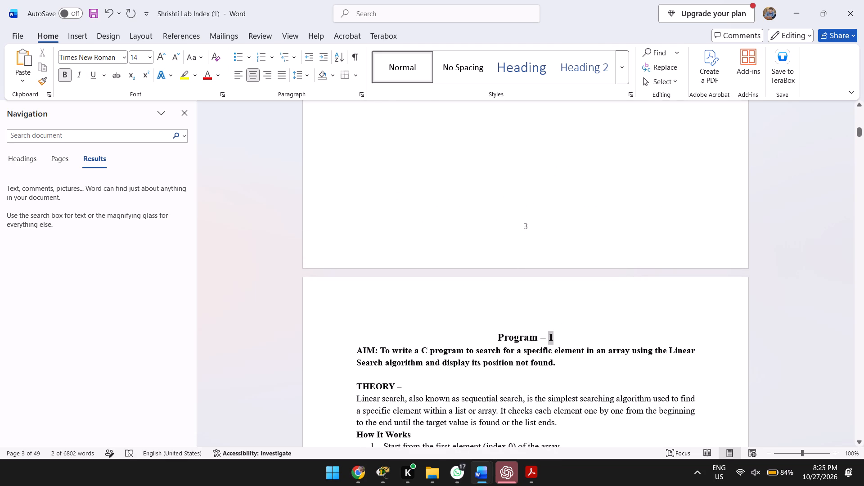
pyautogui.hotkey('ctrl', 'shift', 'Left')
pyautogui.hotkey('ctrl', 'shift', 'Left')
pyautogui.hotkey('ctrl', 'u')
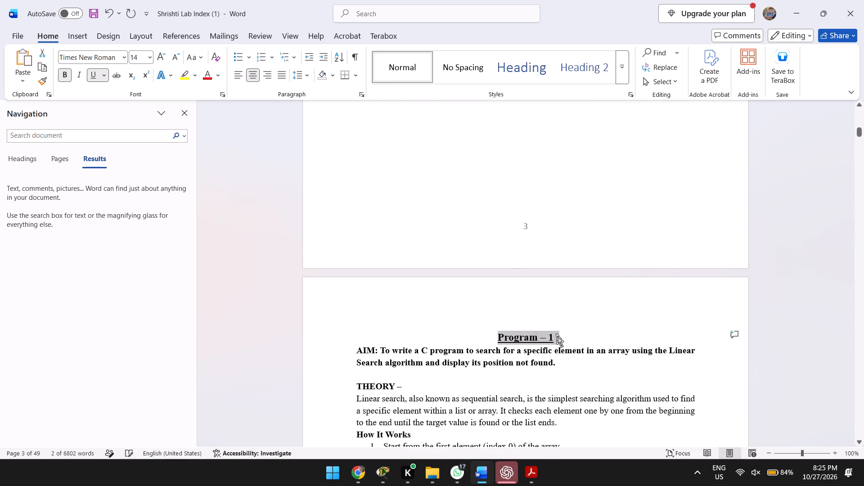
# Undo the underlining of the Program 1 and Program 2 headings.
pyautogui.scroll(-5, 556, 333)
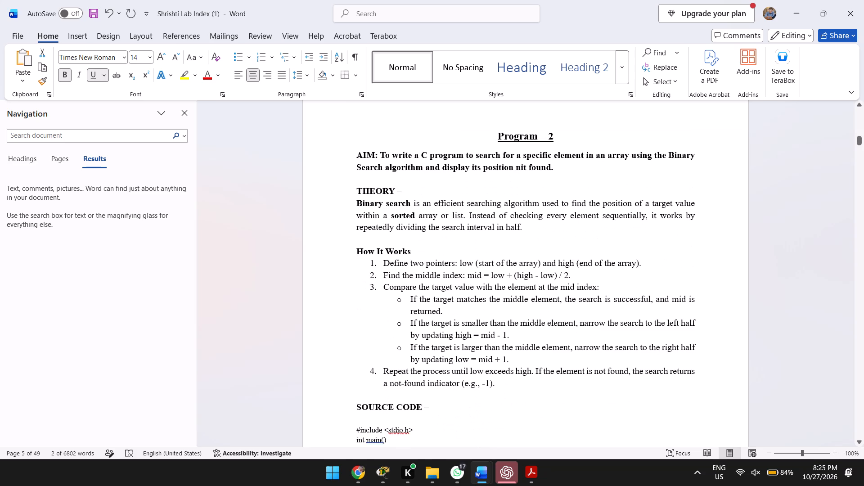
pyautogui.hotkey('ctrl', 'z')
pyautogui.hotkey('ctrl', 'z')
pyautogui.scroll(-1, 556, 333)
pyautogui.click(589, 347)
# Save the lab file document under its current name.
pyautogui.scroll(-1, 589, 347)
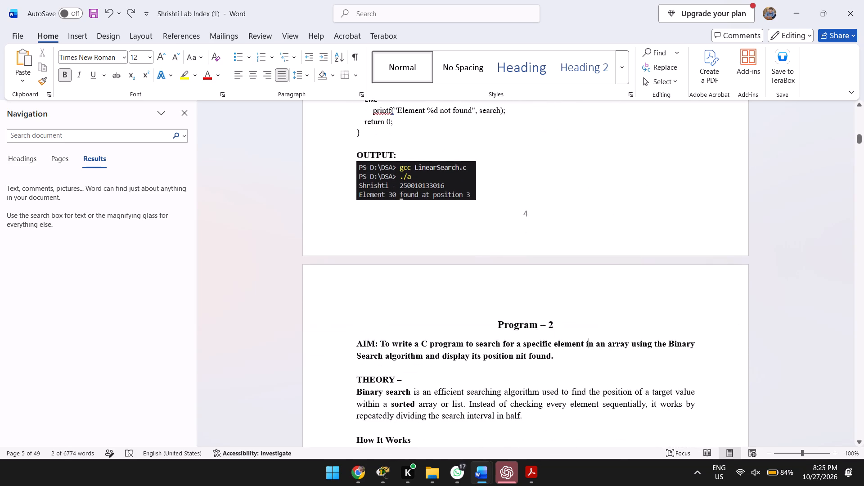
pyautogui.scroll(-1, 589, 347)
pyautogui.hotkey('ctrl', 's')
pyautogui.hotkey('ctrl', 's')
pyautogui.hotkey('ctrl', 's')
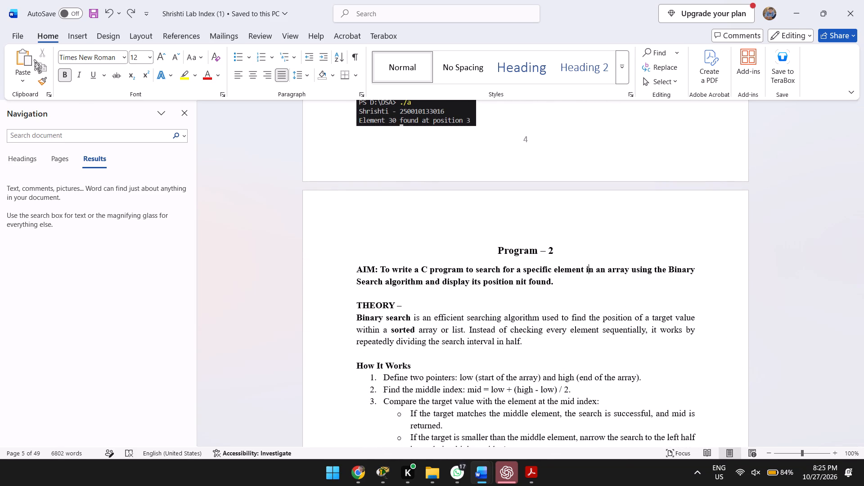
# Open the file management view for the saved lab document.
pyautogui.click(22, 40)
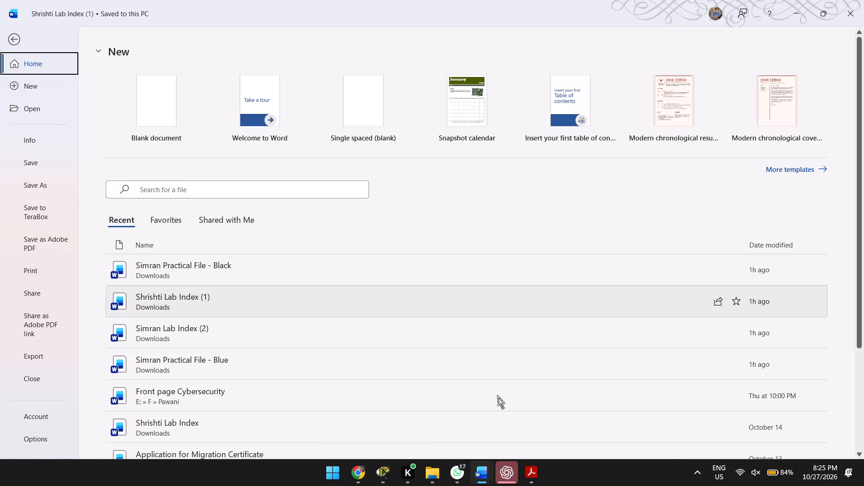
# Switch to Adobe Acrobat and close the open Shrishti Lab Index (1) PDF along with the app.
pyautogui.click(533, 468)
pyautogui.click(863, 0)
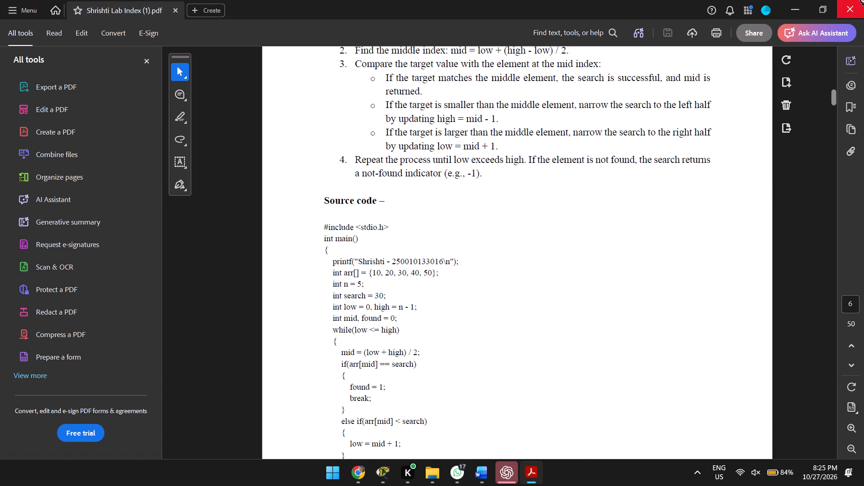
# Save the Word lab document as a PDF named Shrishti Lab Index (1) in Downloads, replacing the existing PDF.
pyautogui.click(46, 188)
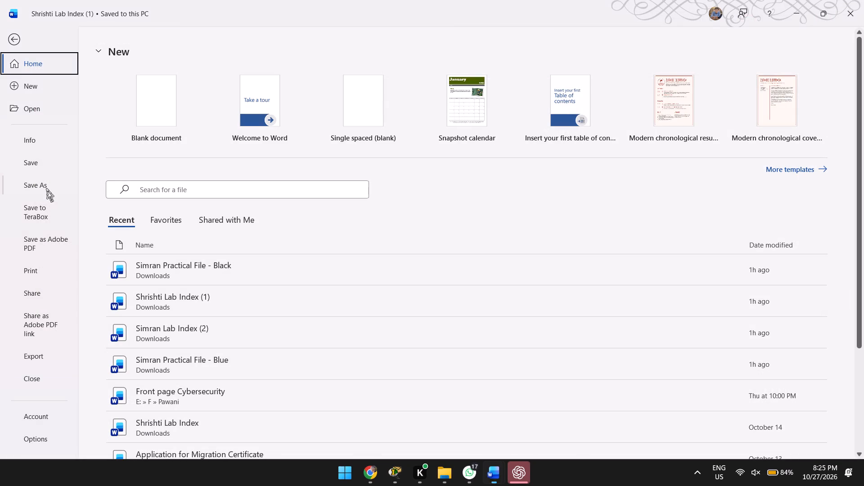
pyautogui.click(46, 183)
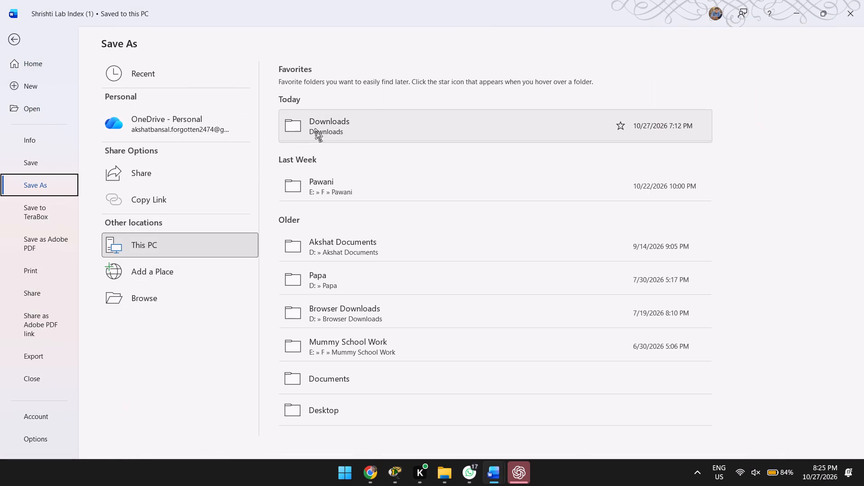
pyautogui.click(315, 128)
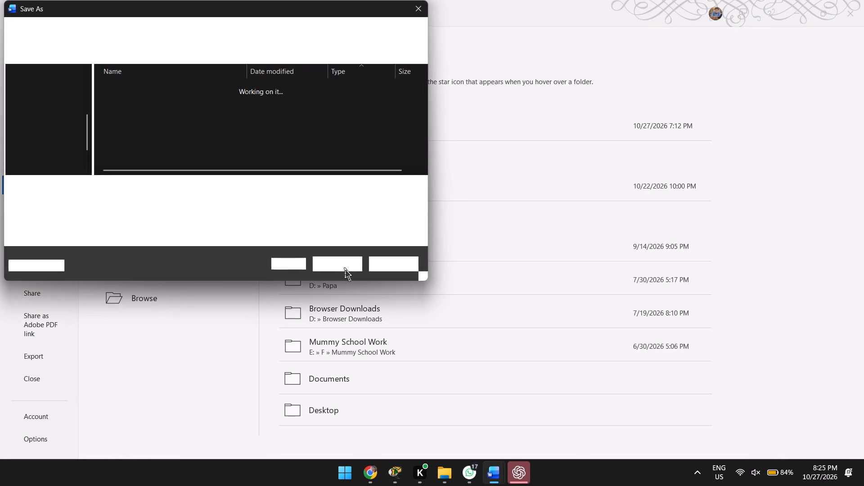
pyautogui.click(311, 205)
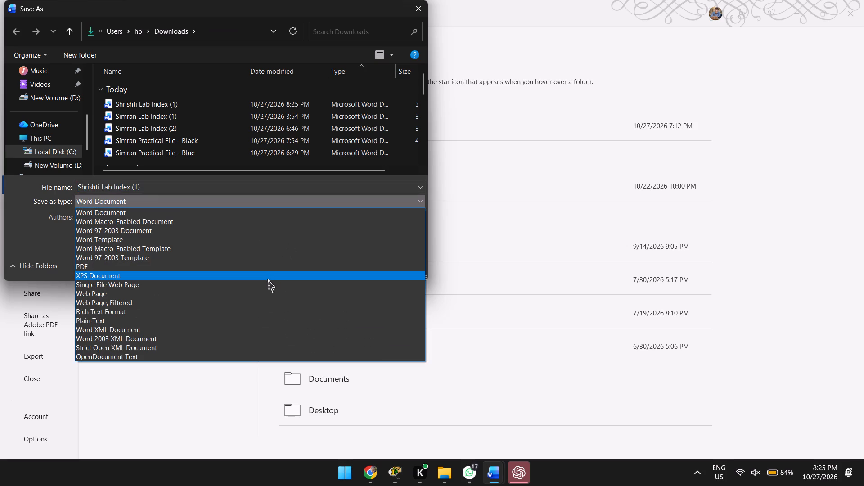
pyautogui.click(268, 269)
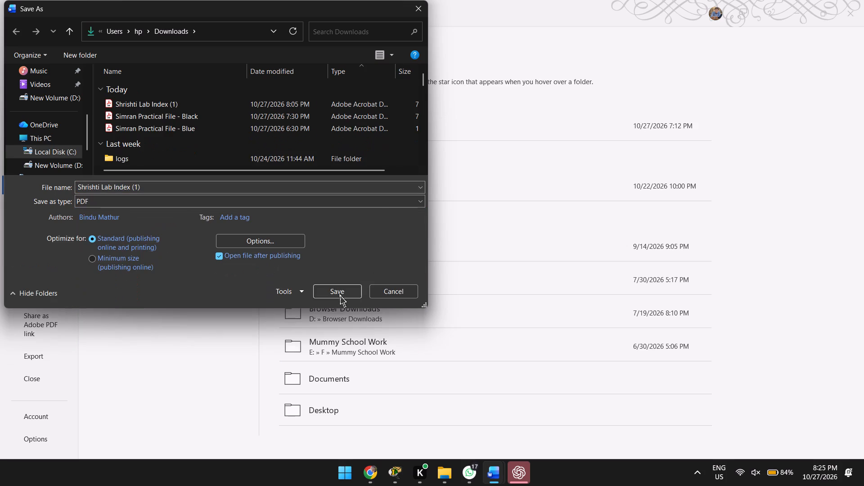
pyautogui.click(339, 294)
pyautogui.click(245, 177)
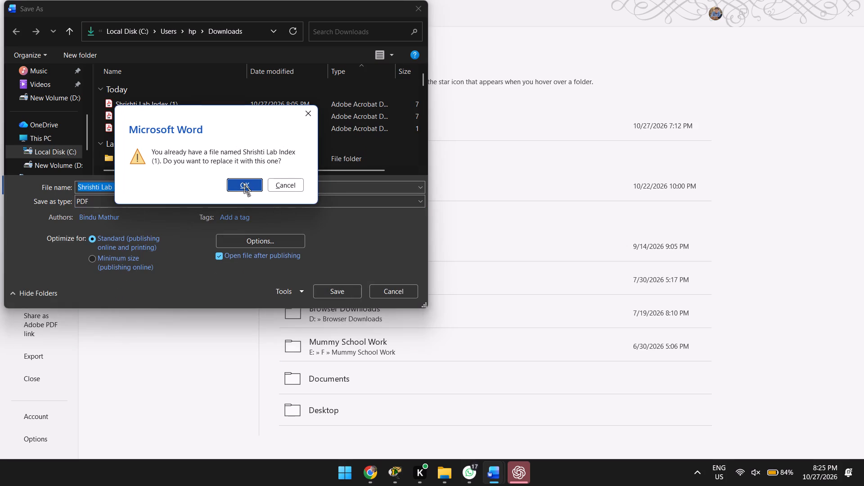
pyautogui.click(243, 183)
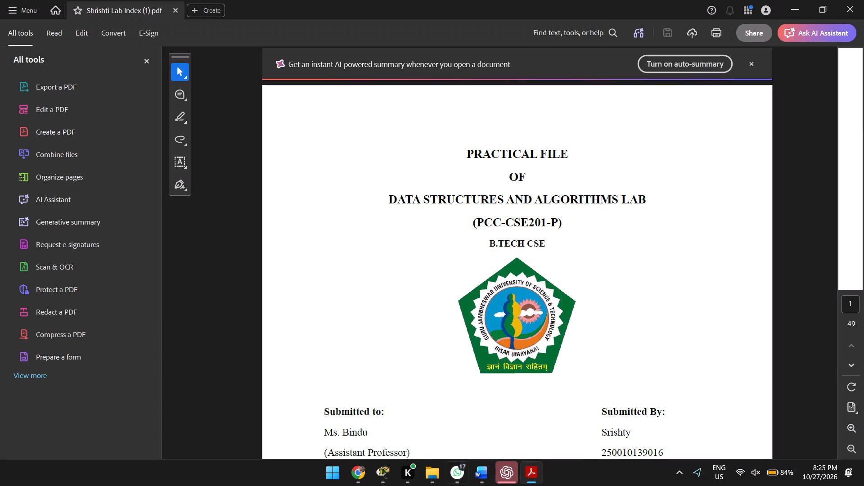
# Switch to File Explorer to bring up the Downloads folder.
pyautogui.click(442, 468)
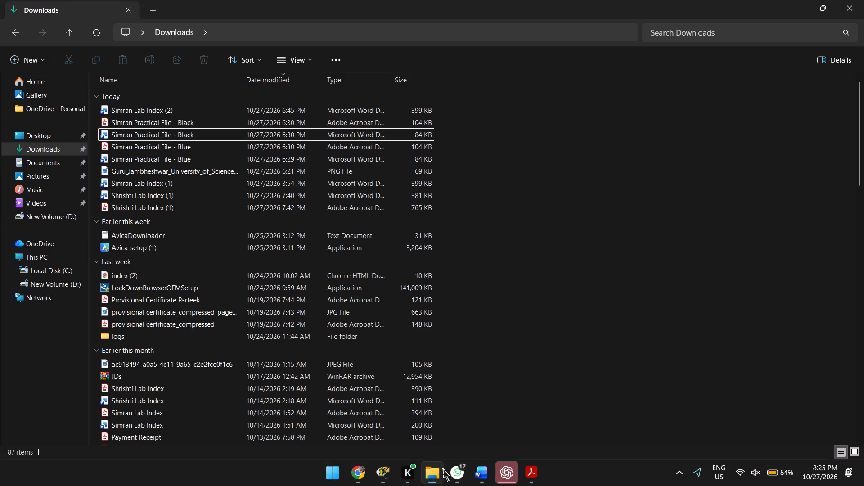